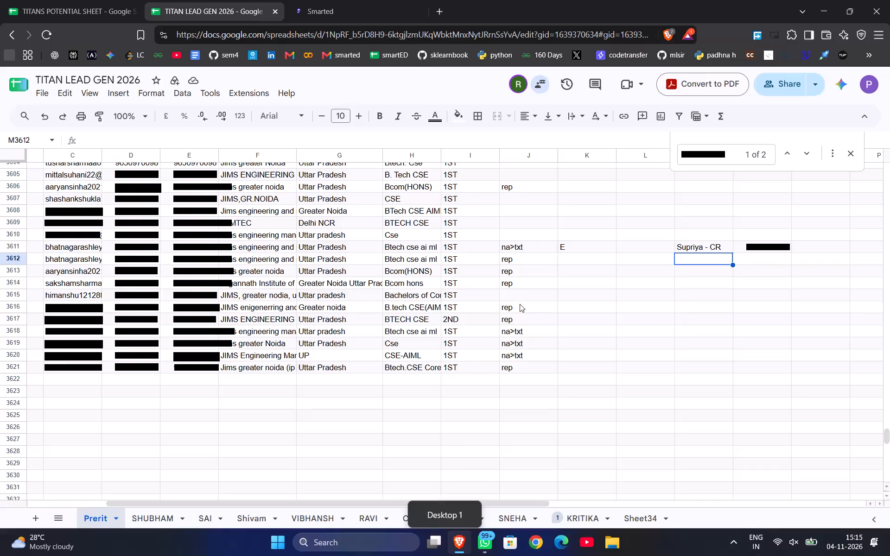
Select the empty column J cell in row 3615 of the Prerit sheet and check that lead's details.
click(515, 298)
scroll(515, 298, right, 3)
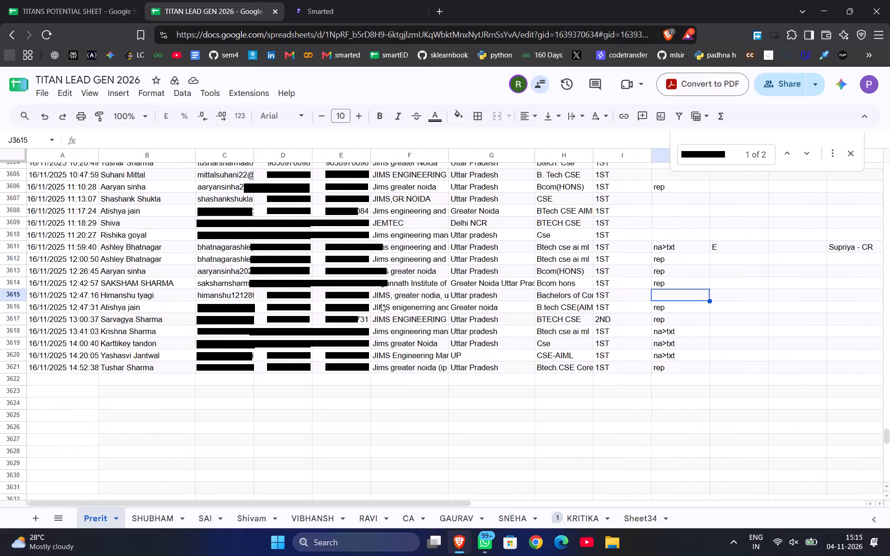
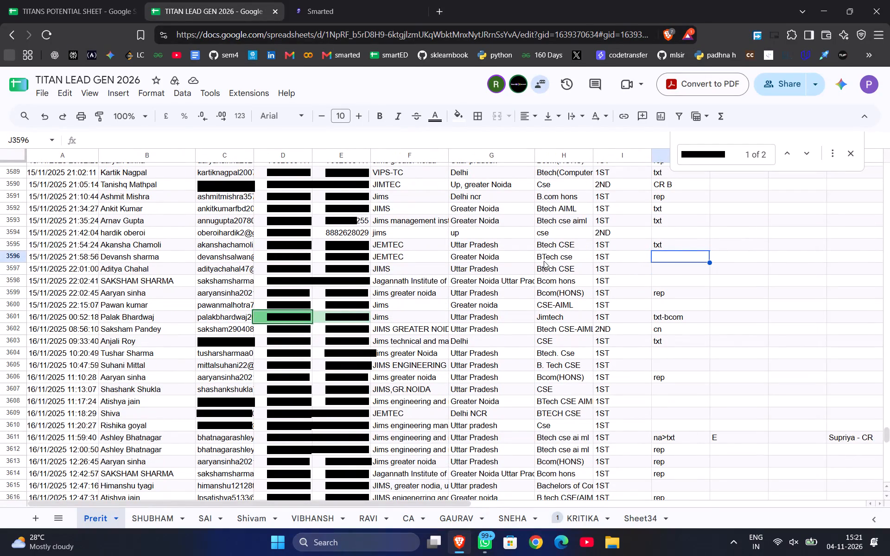
Review the JIMS and JEMTEC leads around row 3596 of the Prerit sheet, checking column J statuses and the notes in columns K to N.
scroll(379, 290, up, 2)
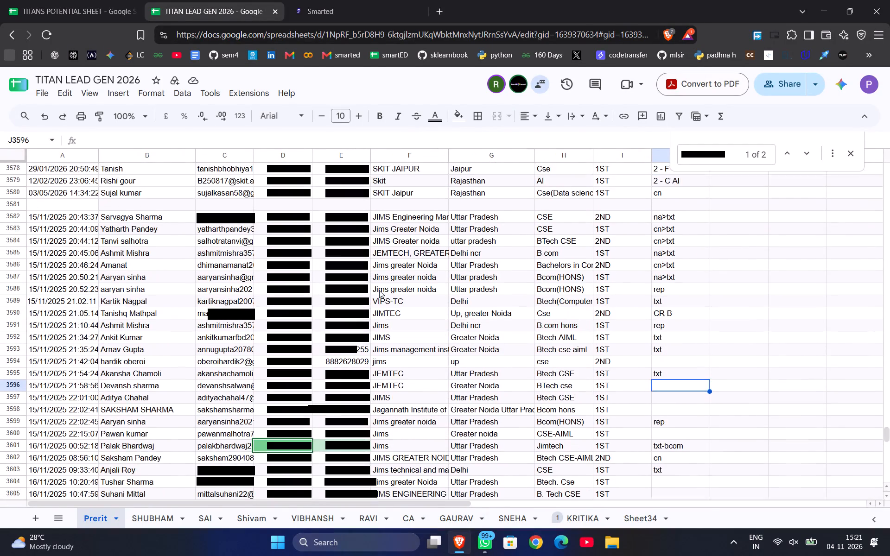
scroll(379, 290, down, 3)
scroll(379, 290, up, 1)
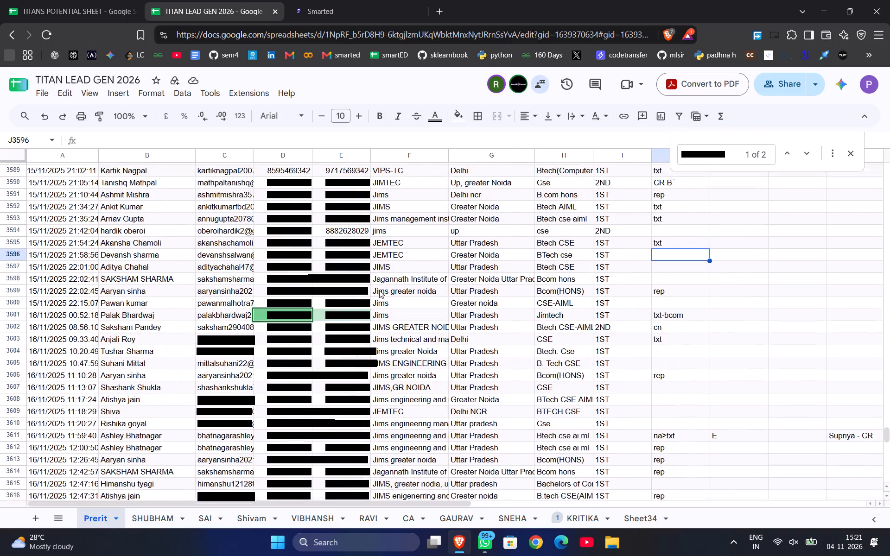
scroll(379, 290, left, 2)
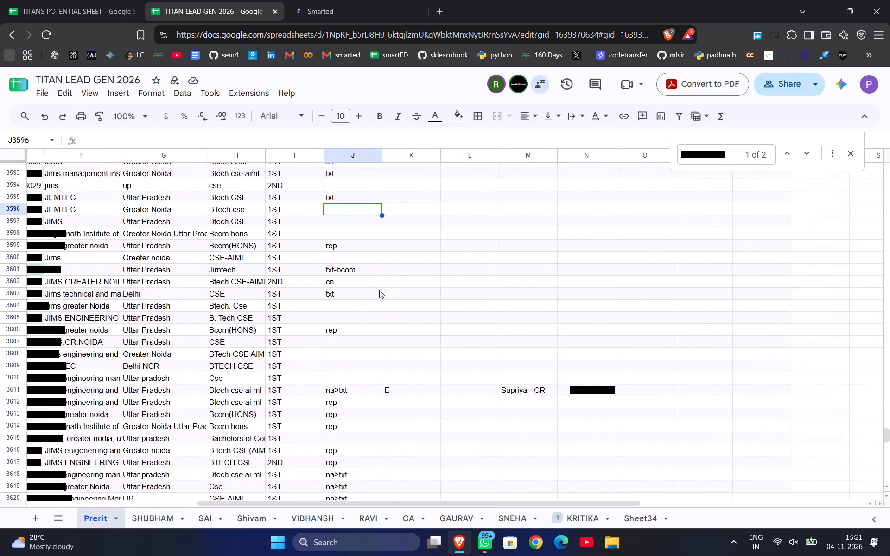
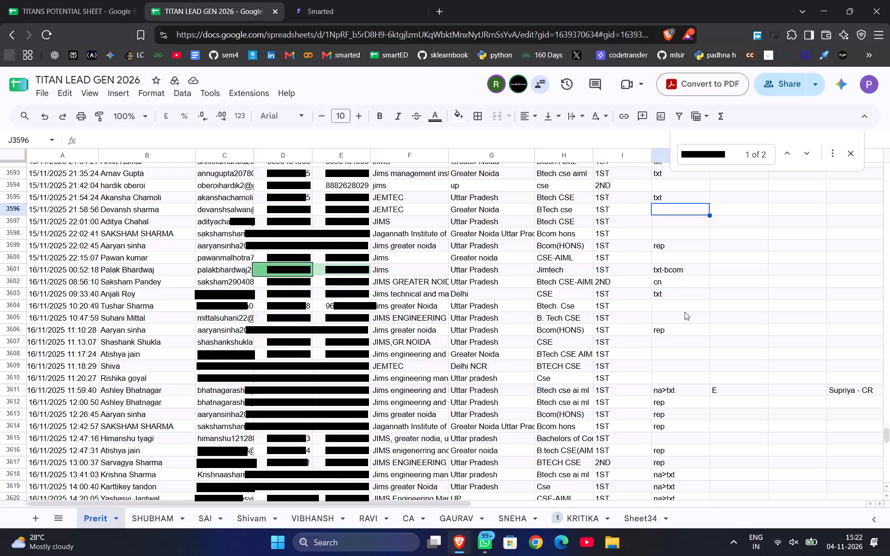
Check the column J statuses of the JIMS and JEMTEC leads from row 3604 back up to row 3582 in the Prerit sheet.
click(685, 312)
scroll(399, 246, up, 3)
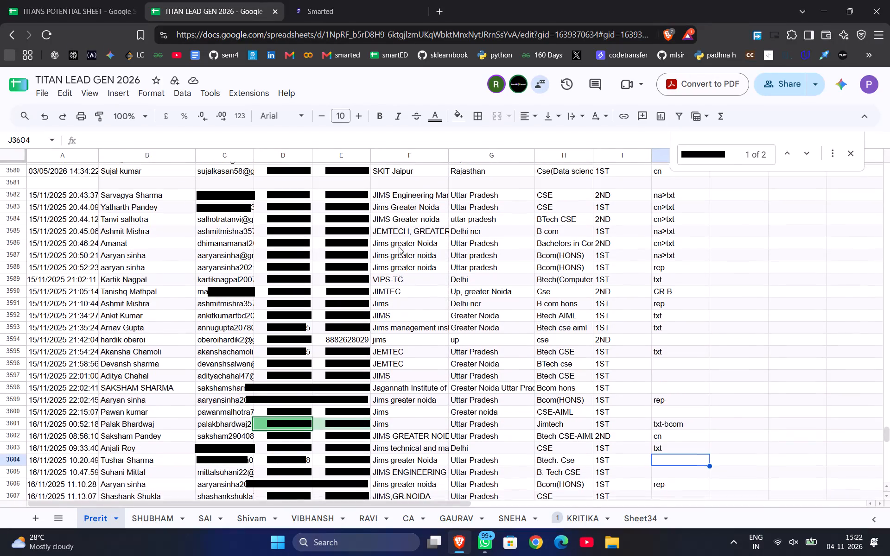
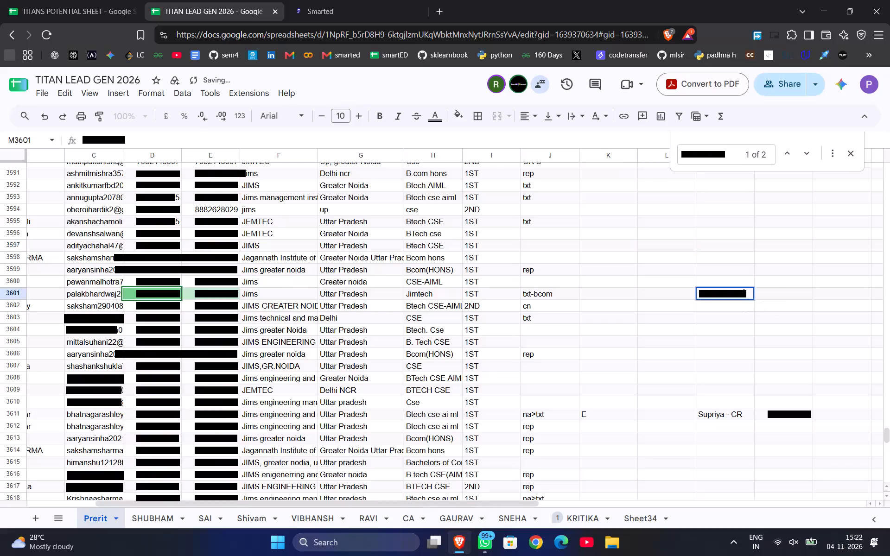
Delete the separator characters from the phone number in cell M3601 so it is one continuous number.
key(ctrl+Left)
key(BackSpace)
key(ctrl+Left)
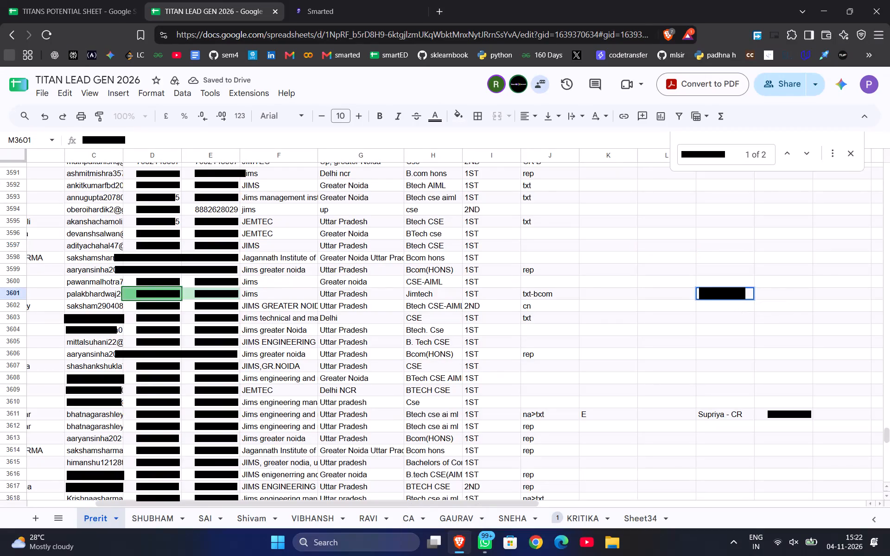
key(BackSpace)
key(Return)
key(Up)
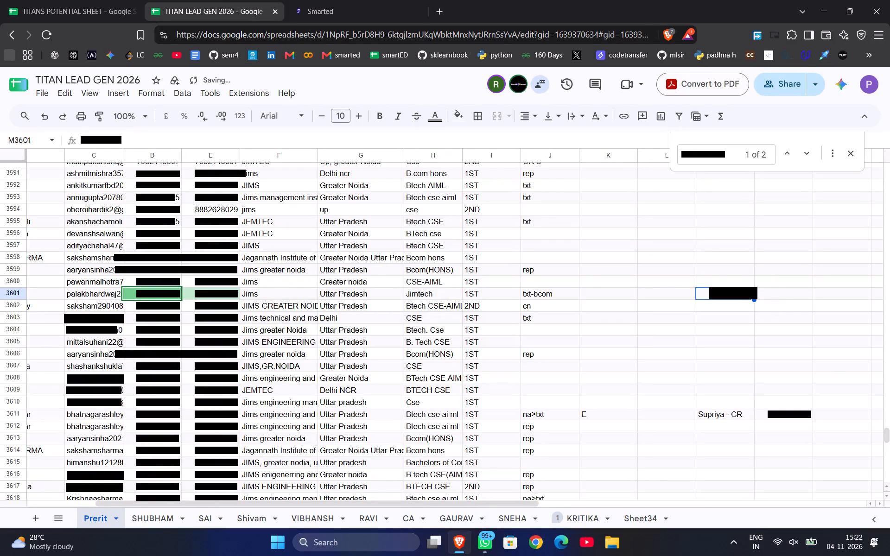
Search the Prerit sheet for the cleaned phone number from M3601 and go to the matching lead's row.
key(ctrl+c)
key(ctrl+f)
key(ctrl+v)
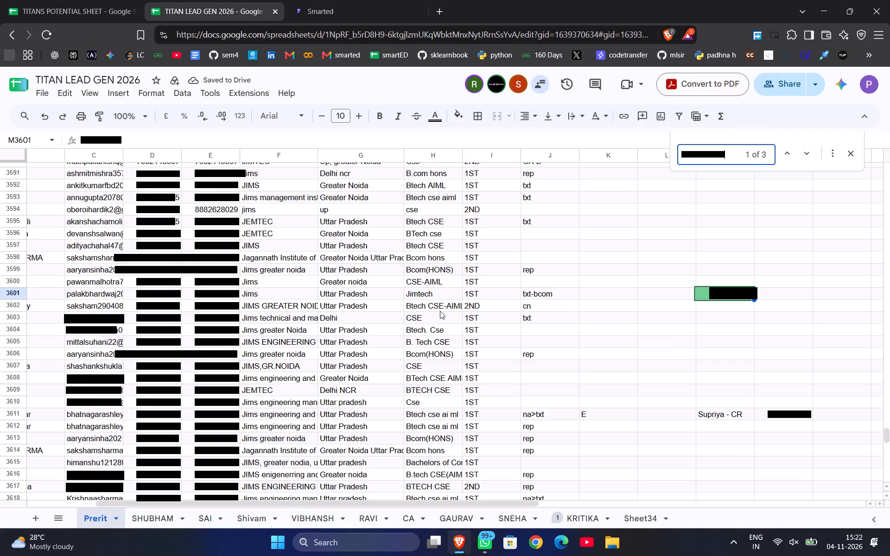
key(Return)
Copy the matching lead's name from B3619 into L3601, beside the phone number.
scroll(310, 387, right, 2)
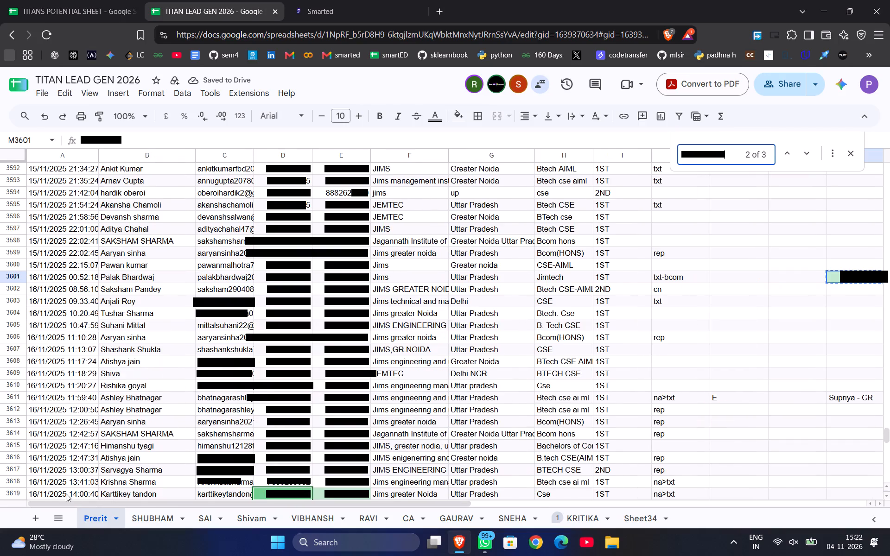
click(108, 492)
key(ctrl+c)
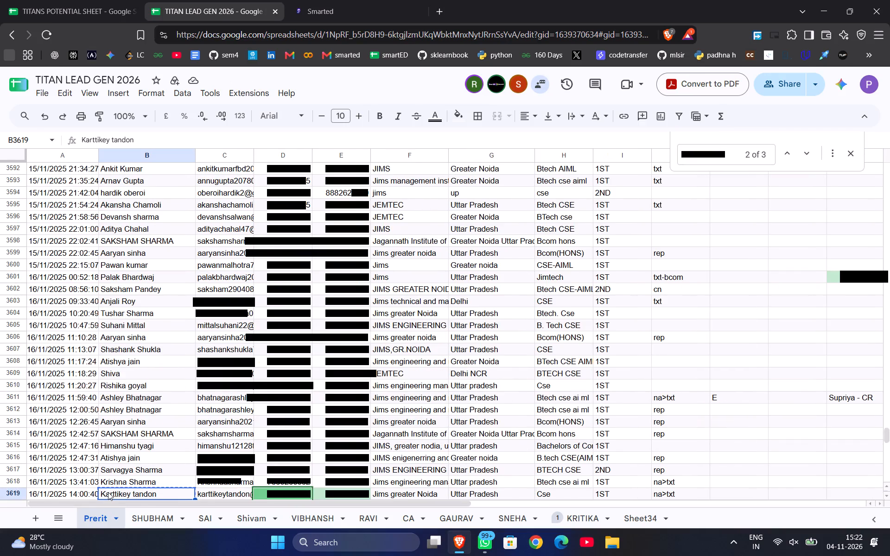
scroll(274, 432, left, 4)
click(524, 271)
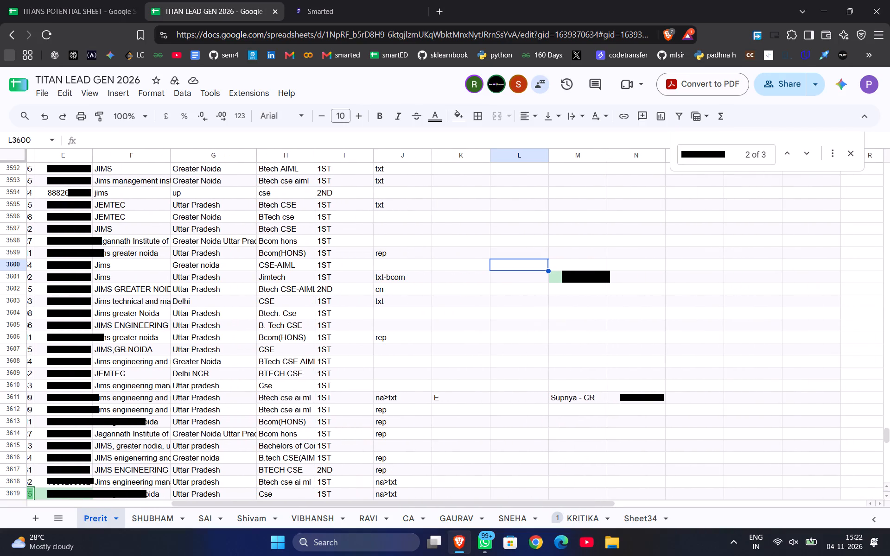
key(Down)
key(ctrl+v)
Enter B in cell N3601, directly after the phone number.
key(ctrl+Right)
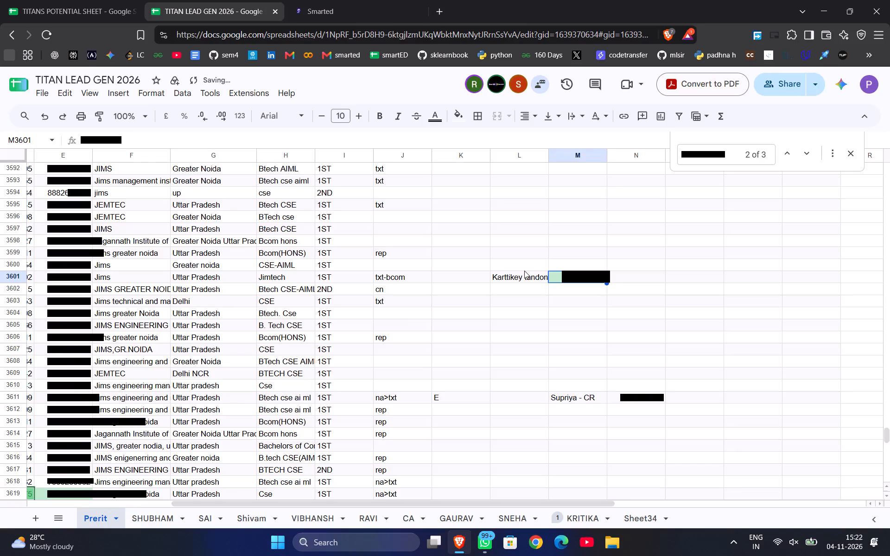
key(Right)
key(shift+b)
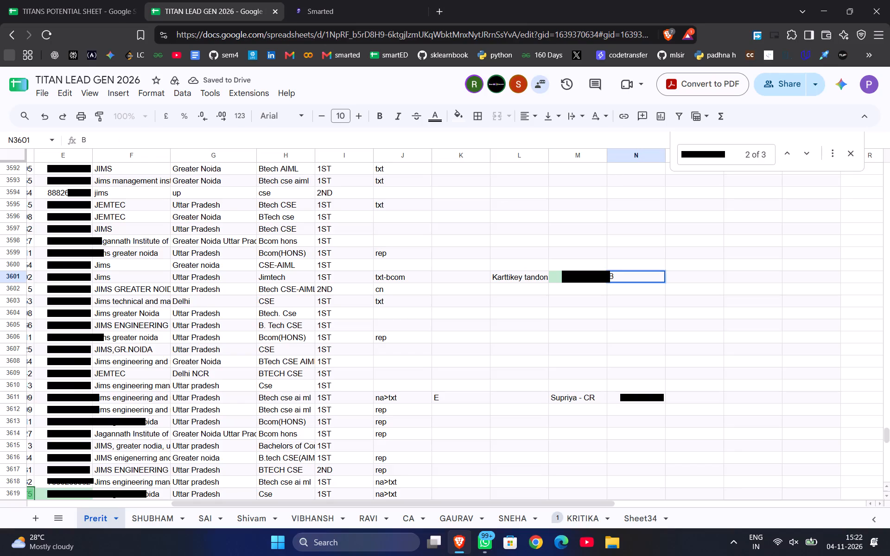
key(minus)
key(BackSpace)
key(BackSpace)
key(space)
text(B)
key(BackSpace)
key(BackSpace)
key(shift+b)
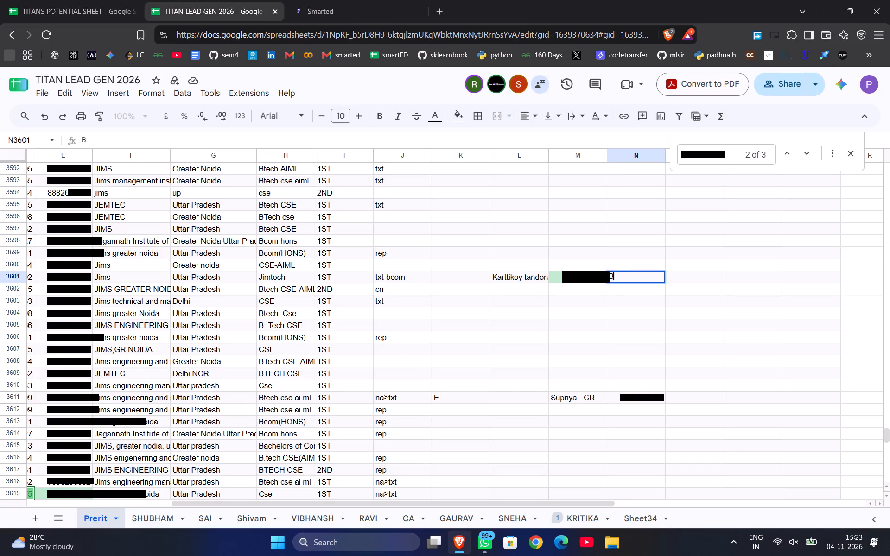
key(Return)
key(Up)
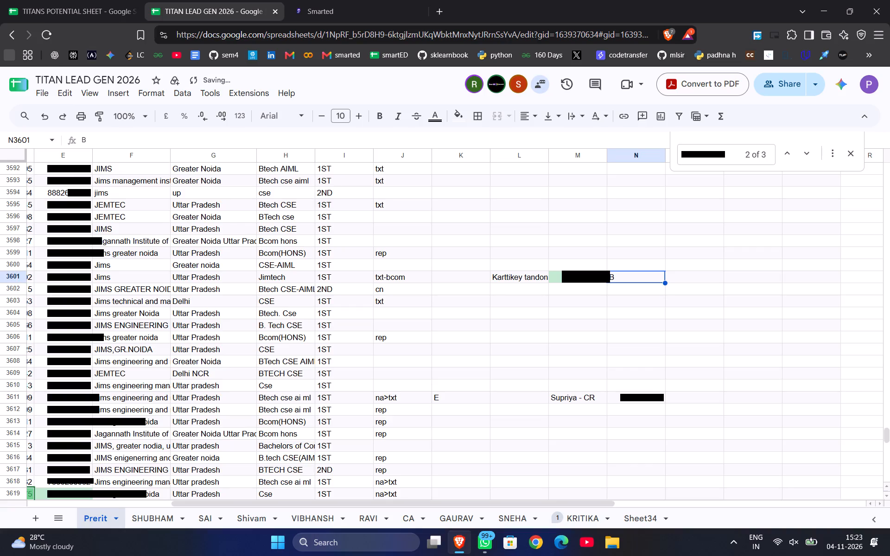
key(Right)
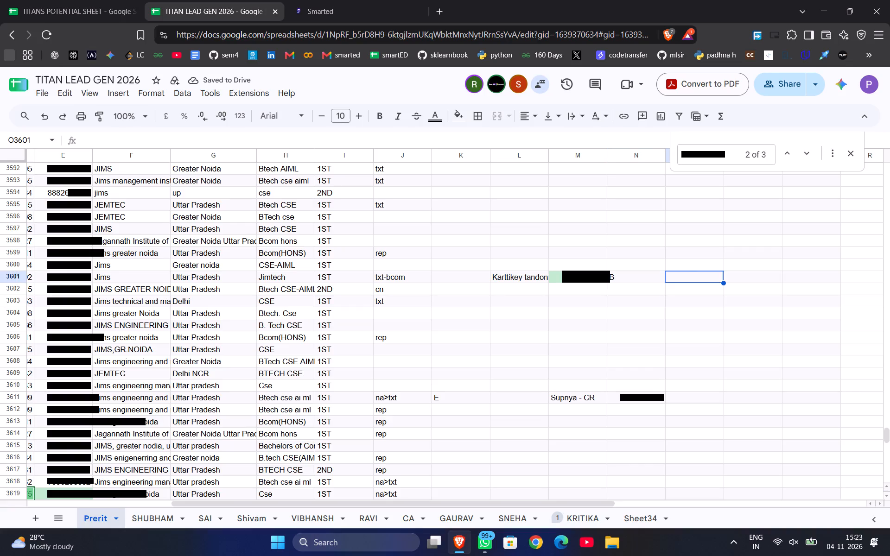
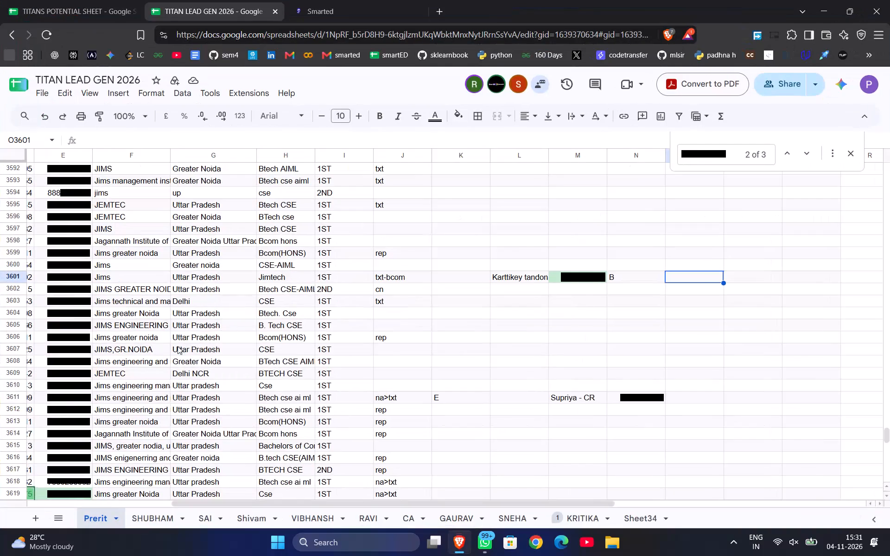
Select the year cell I3604 in the Jims greater Noida B.Tech CSE lead's row.
click(336, 319)
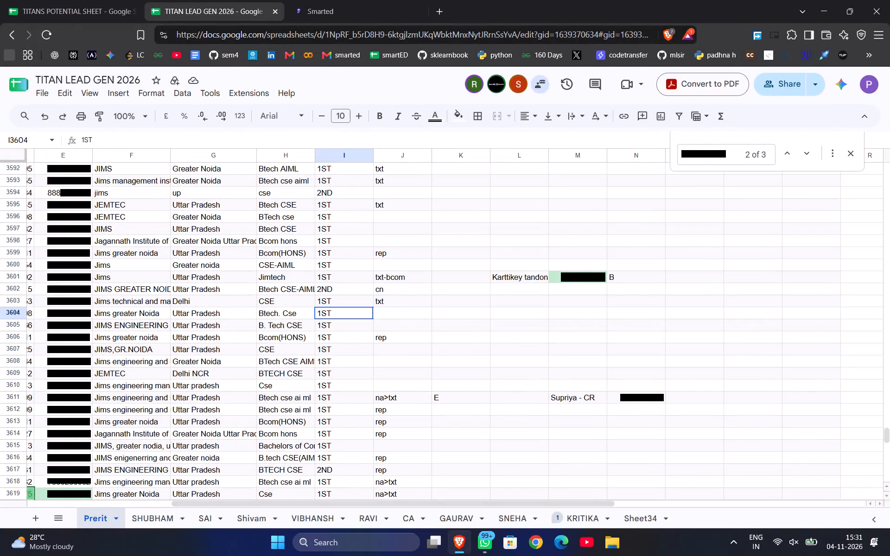
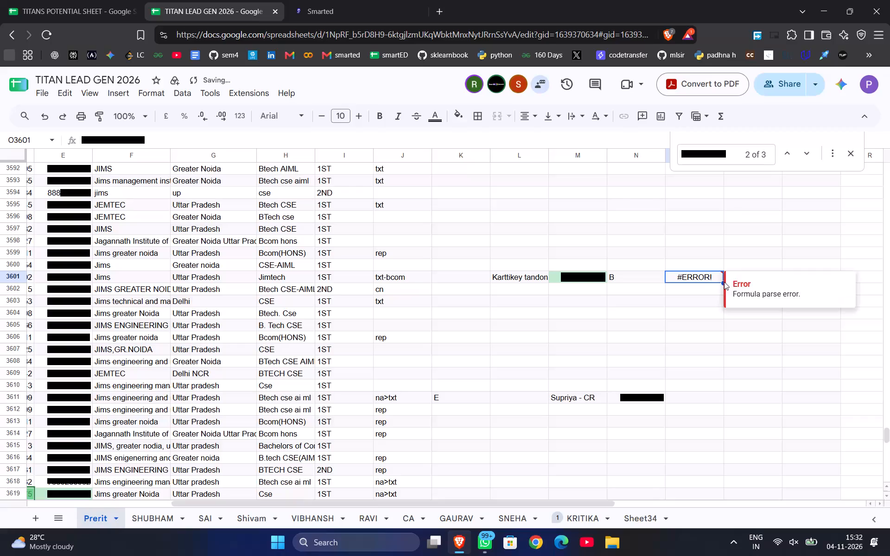
Edit cell O3601 to remove the leading equals sign and prefix characters, leaving just the phone number as the entry.
key(Return)
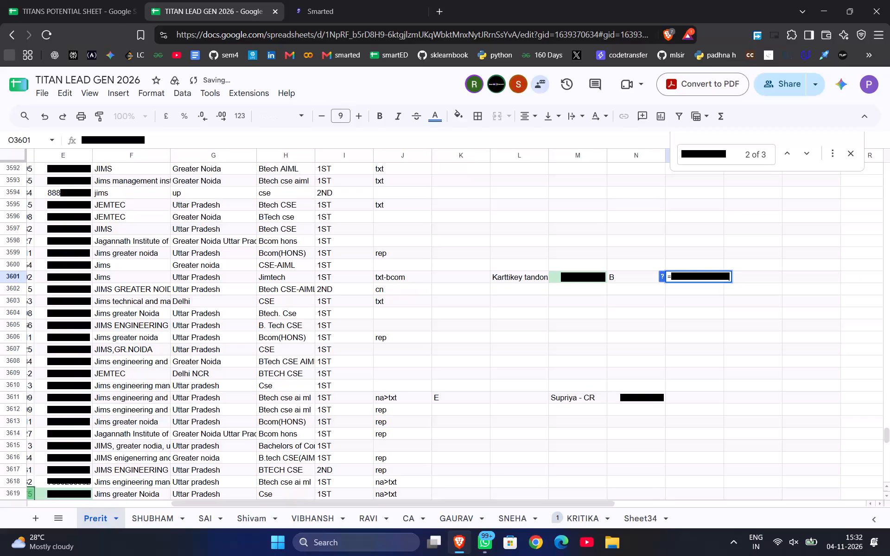
key(ctrl+Up)
key(Right)
key(Right)
key(Right)
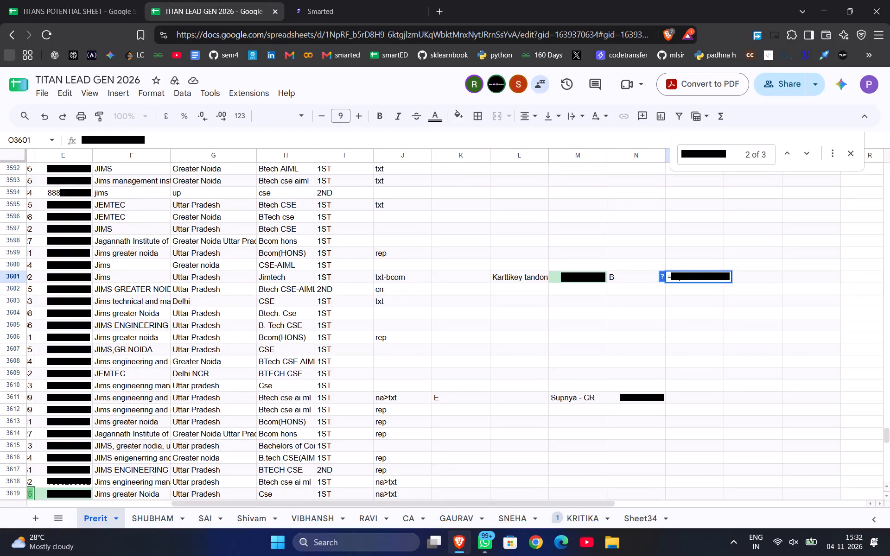
key(Right)
key(shift+Home)
key(BackSpace)
key(ctrl+Left)
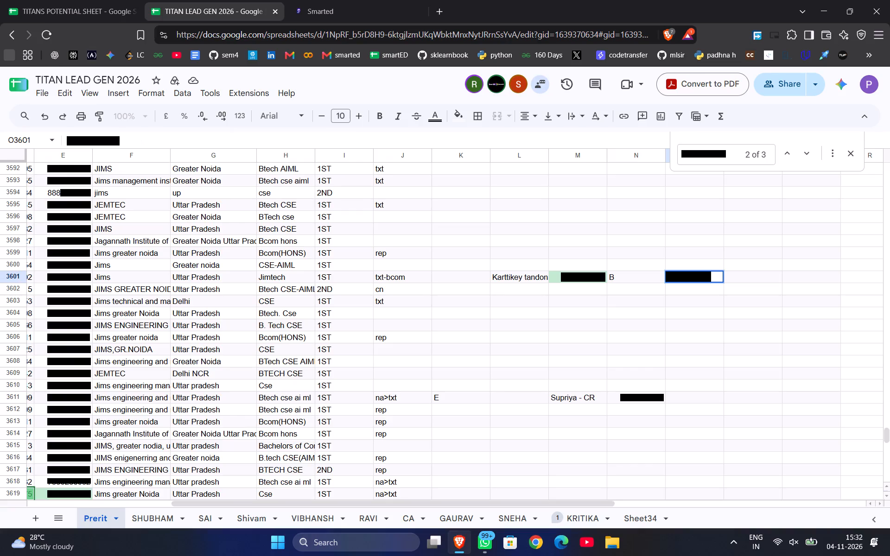
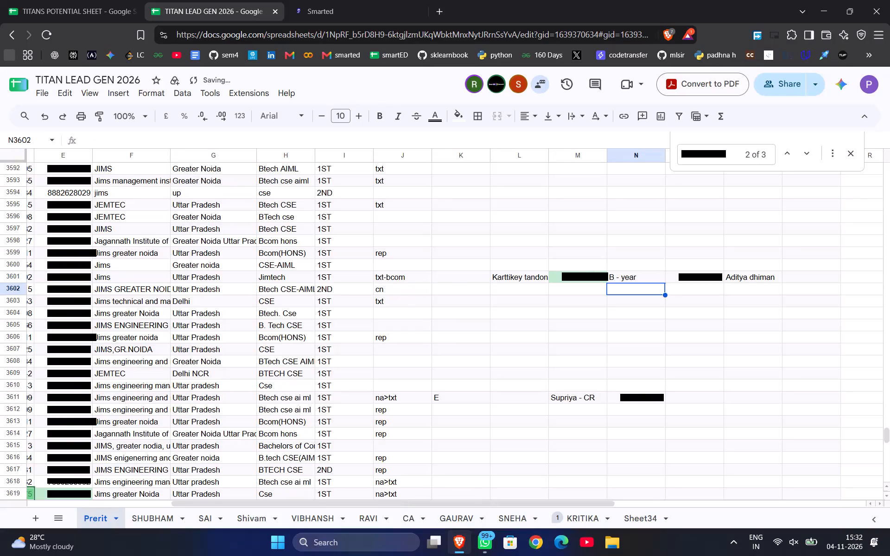
Append "- CR" after the contact's name in cell P3601, beside the second phone number.
key(Right)
key(Right)
key(Up)
key(Return)
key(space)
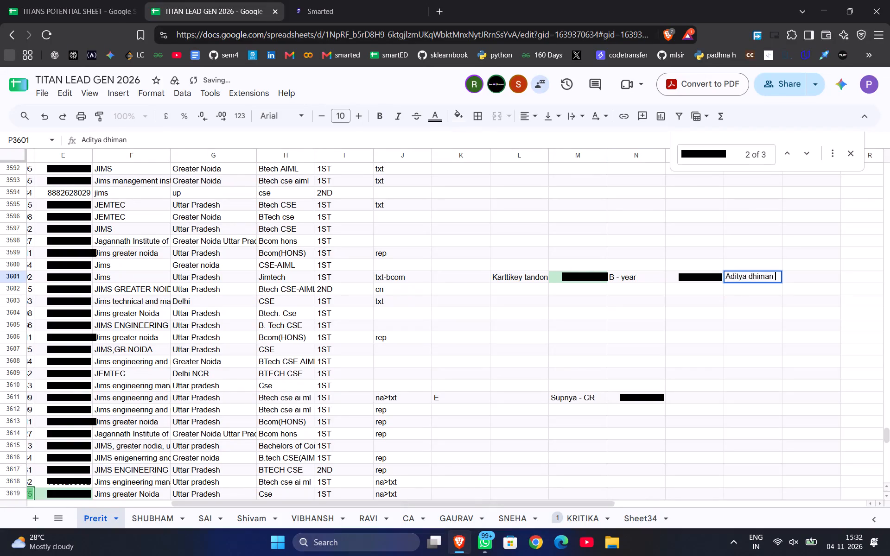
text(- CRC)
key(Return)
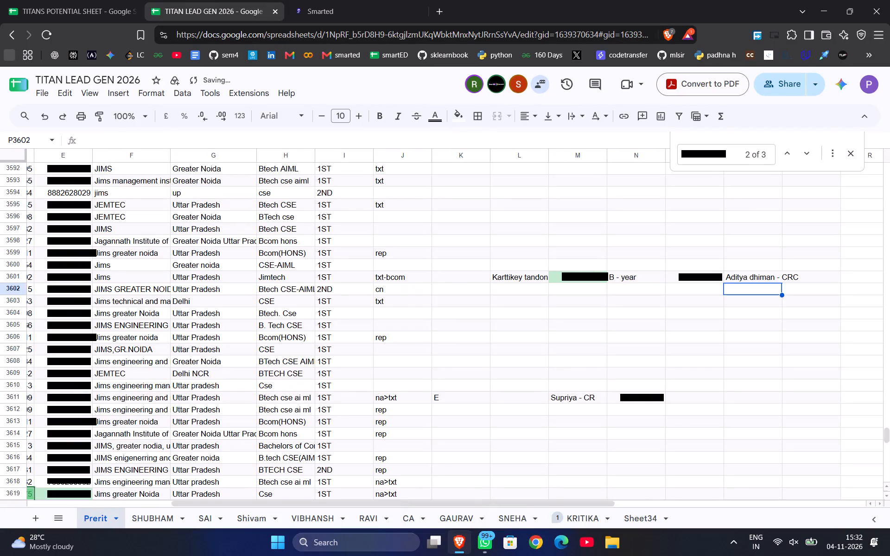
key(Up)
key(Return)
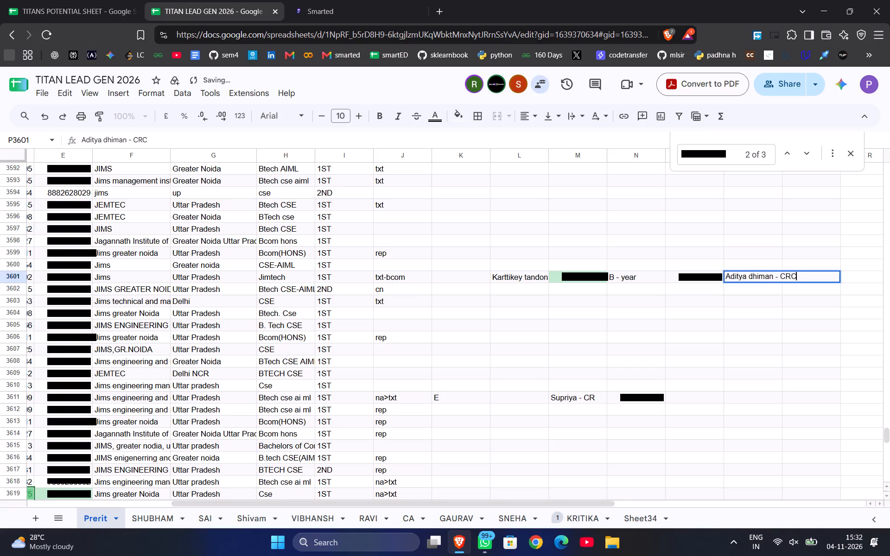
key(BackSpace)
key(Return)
Select cell N3602, directly below the "B - year" entry.
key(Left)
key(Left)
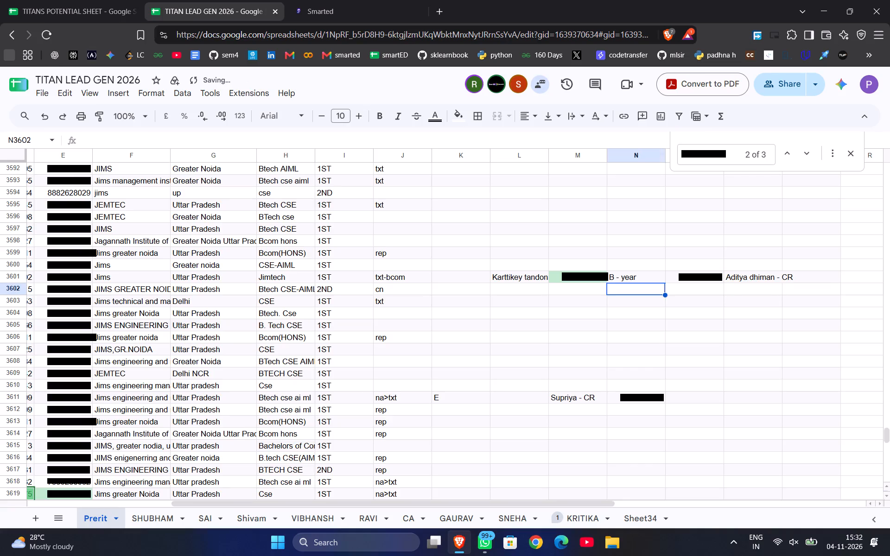
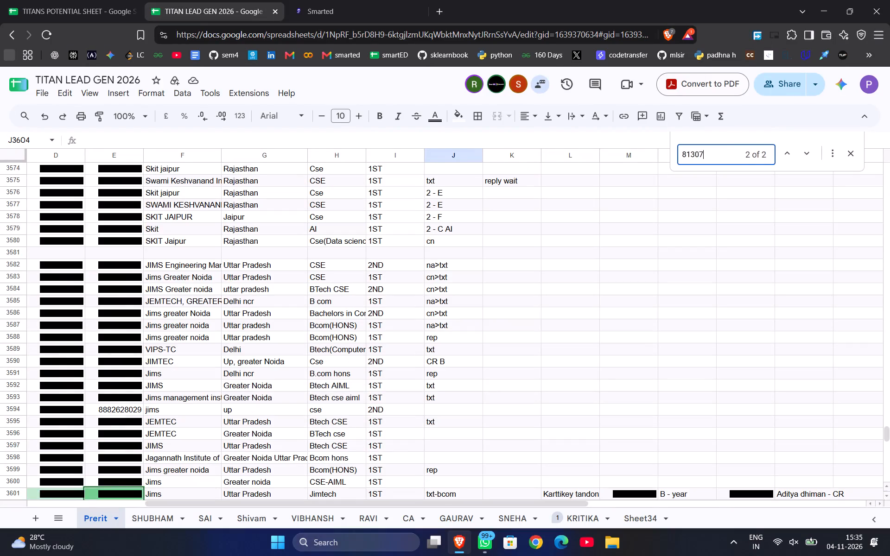
Remove the "txt-" prefix from the status in cell J3601 so the entry reads bcom.
scroll(471, 409, down, 1)
click(445, 460)
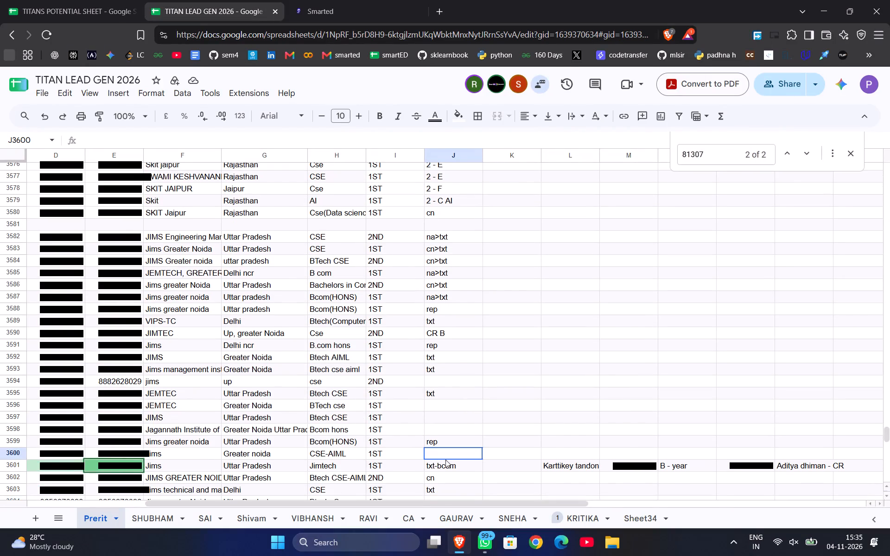
click(444, 467)
key(Up)
key(Down)
key(Return)
key(Up)
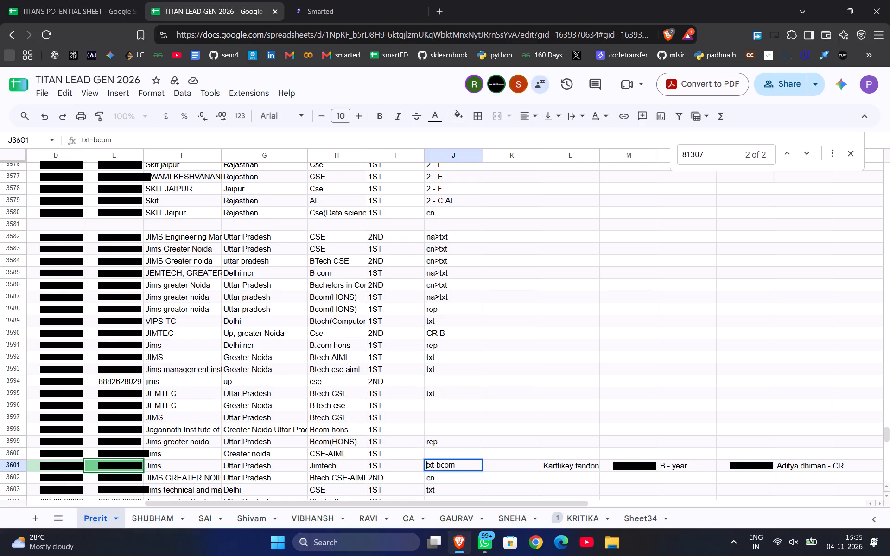
key(Delete)
key(Delete)
key(Delete)
key(Delete)
key(Return)
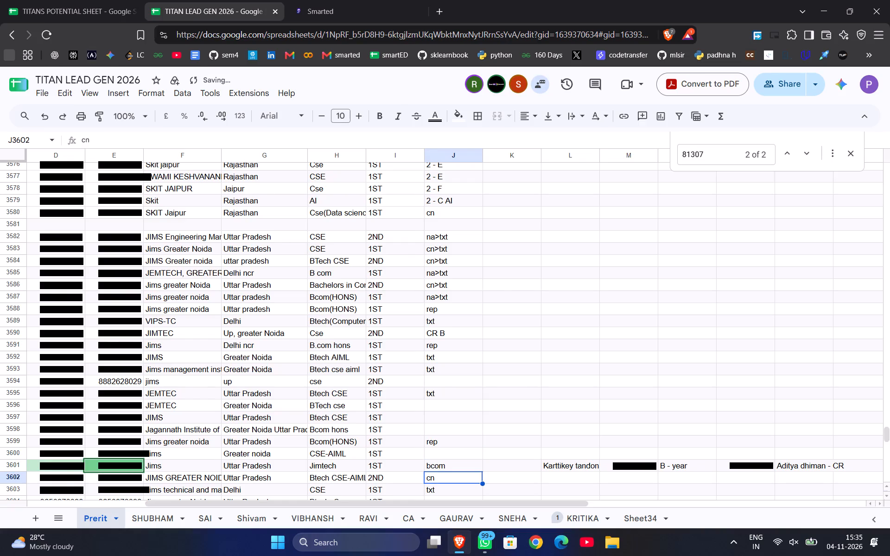
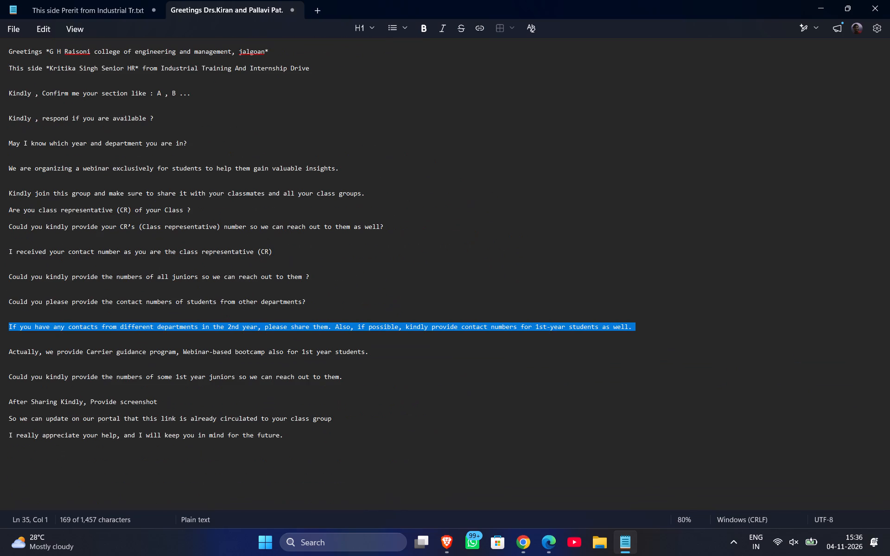
Copy the line "Are you class representative (CR) of your Class ?" from the Notepad message templates.
click(6, 208)
key(ctrl+c)
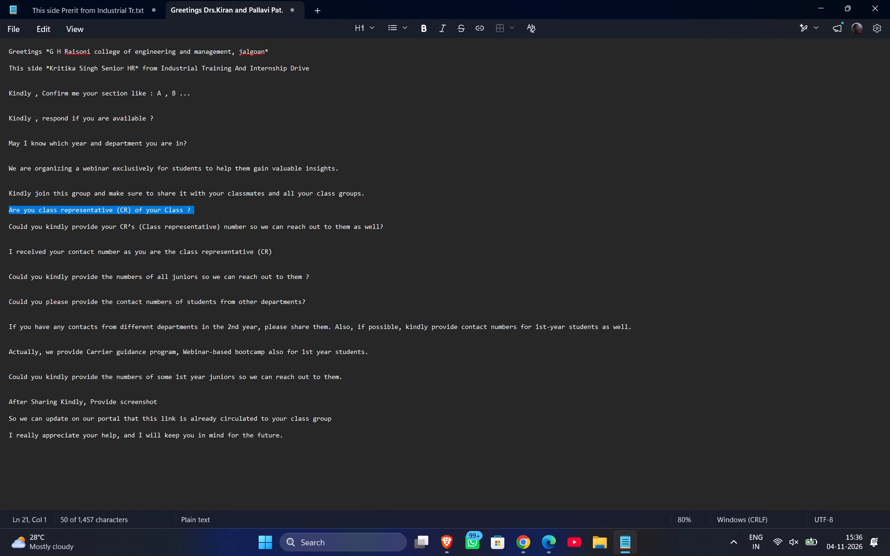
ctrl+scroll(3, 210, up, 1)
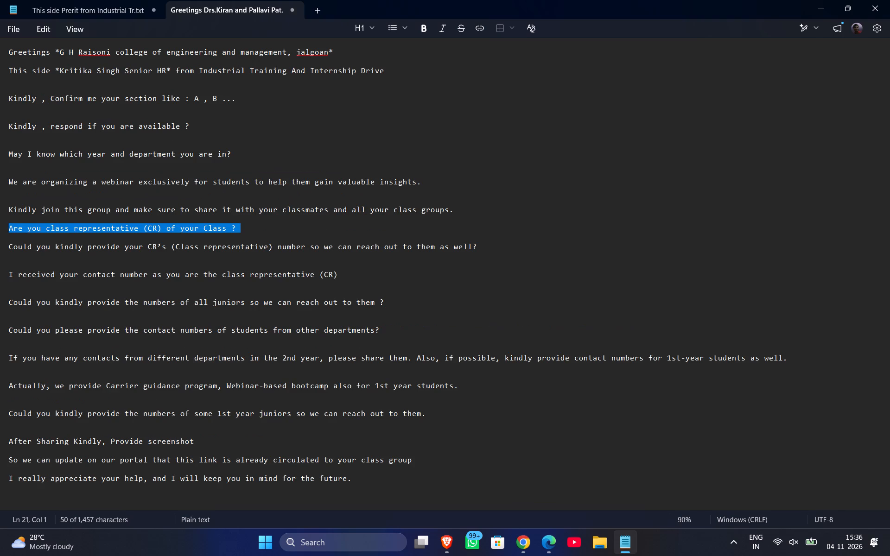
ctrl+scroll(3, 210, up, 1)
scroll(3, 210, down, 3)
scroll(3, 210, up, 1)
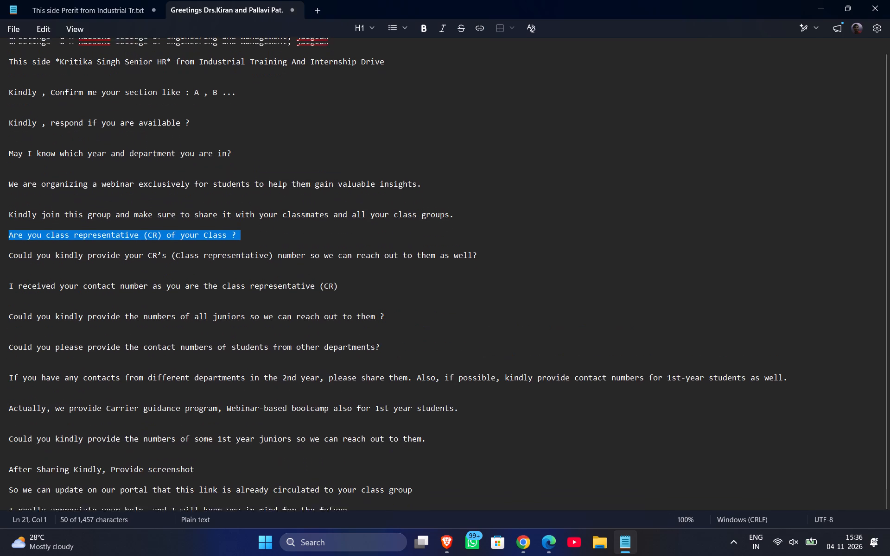
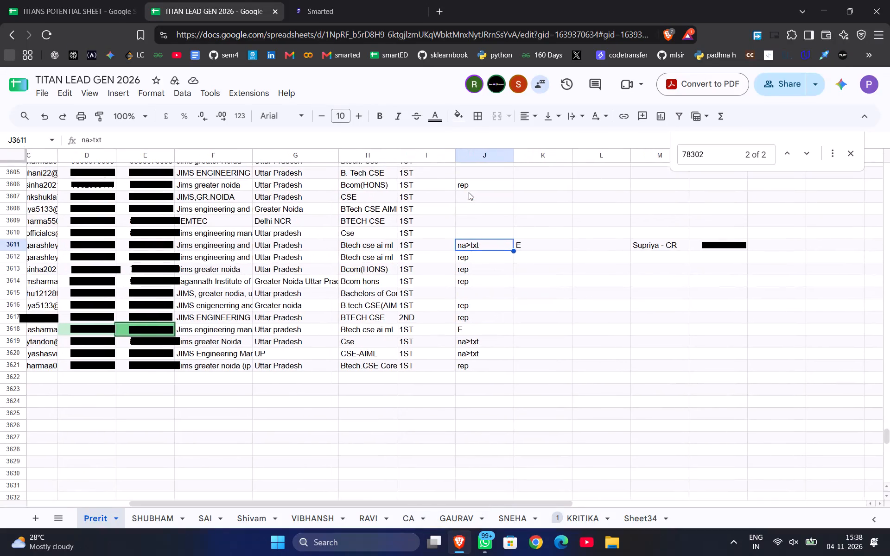
Replace the status in cell J3611 of the Prerit sheet with E.
scroll(469, 192, right, 4)
scroll(469, 192, left, 3)
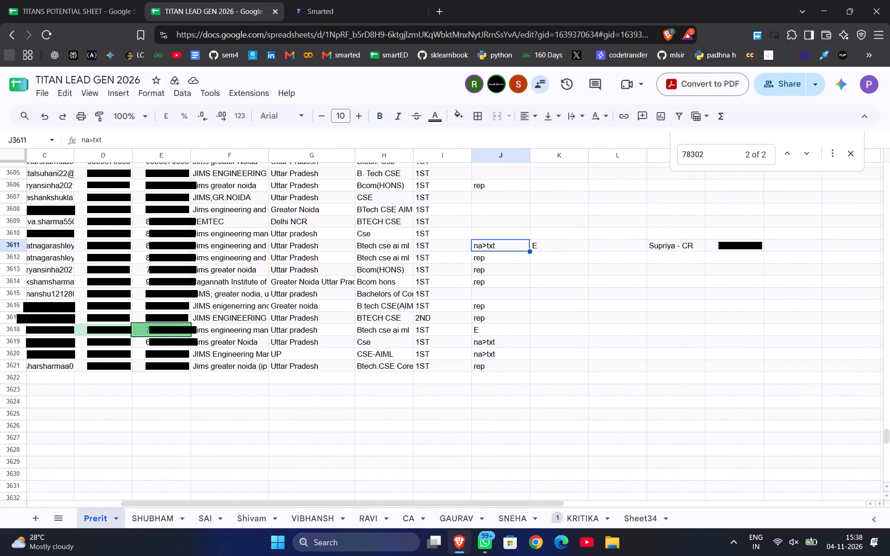
key(Delete)
key(shift+e)
key(Return)
Select cell K3611, beside the status cell of the same lead's row.
key(Right)
key(Up)
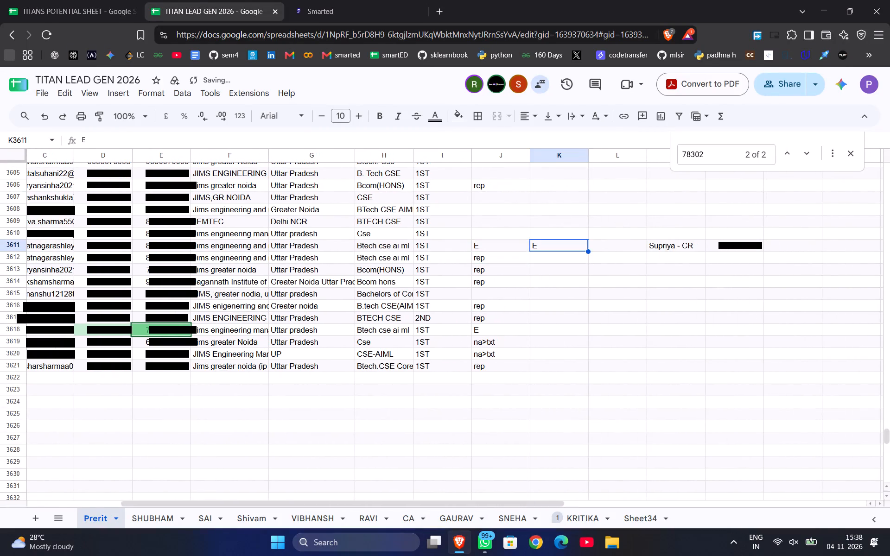
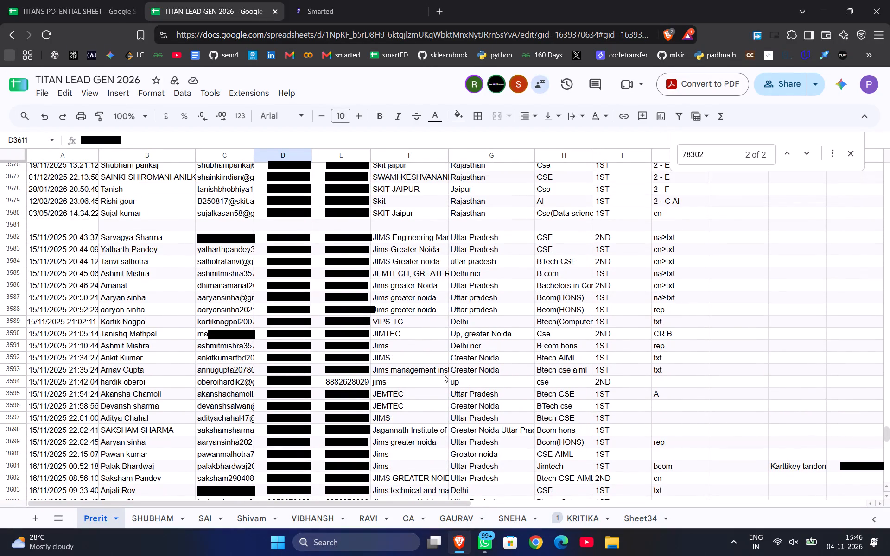
Review the outreach statuses and class representative notes of the JIMS/JEMTEC leads in rows 3582 to 3621.
scroll(444, 374, down, 1)
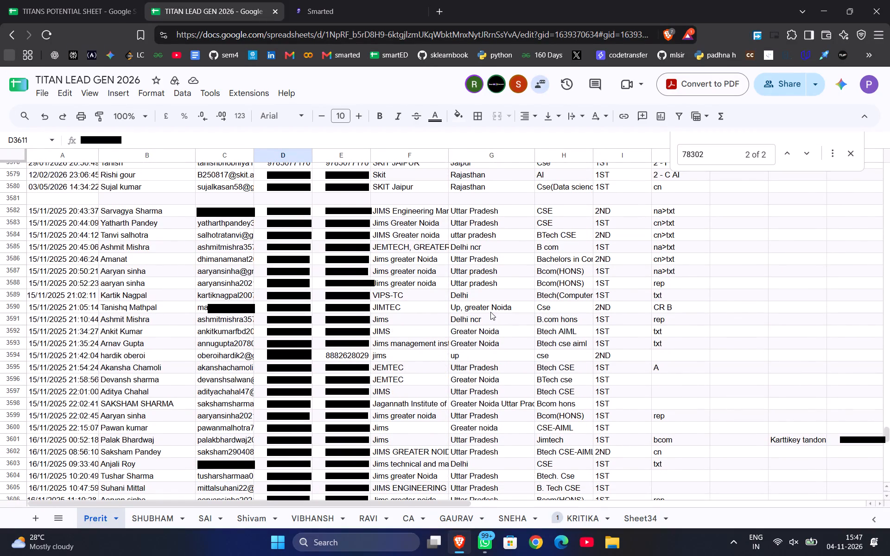
click(490, 312)
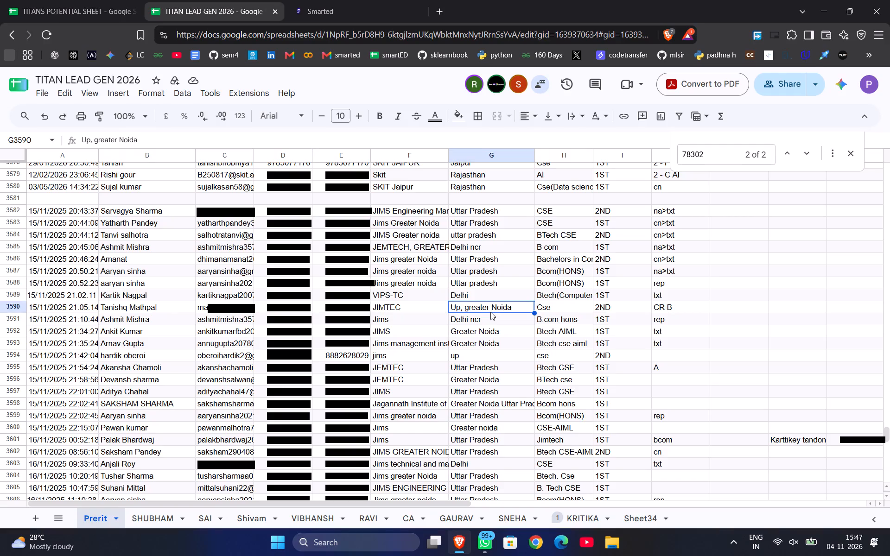
scroll(638, 310, down, 1)
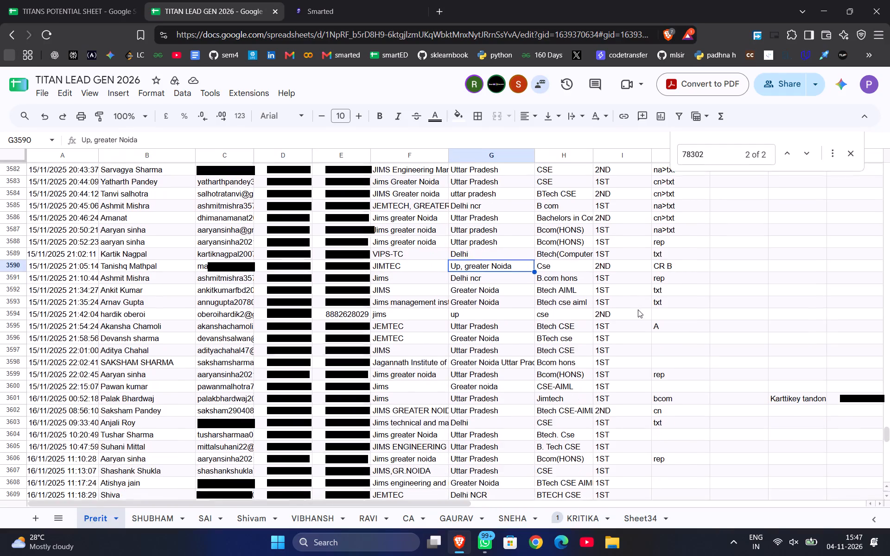
scroll(638, 310, left, 2)
scroll(638, 310, down, 2)
scroll(638, 310, up, 2)
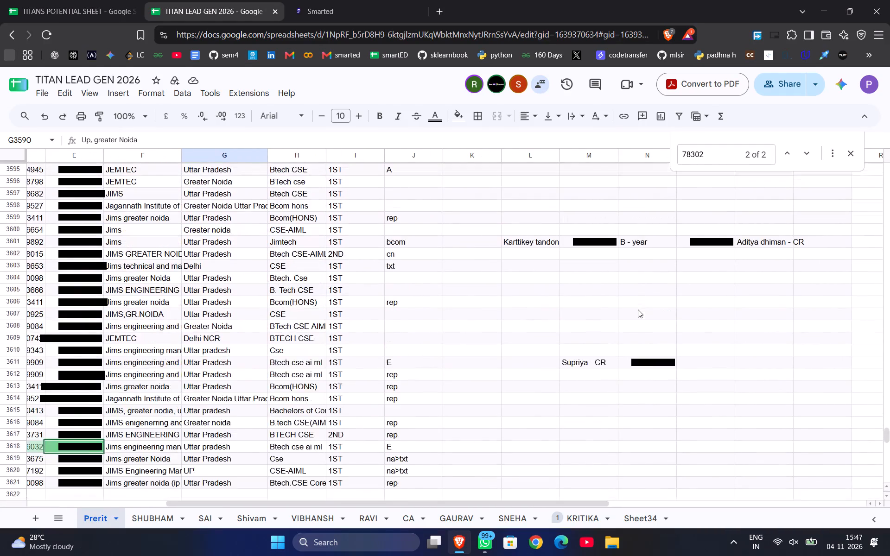
scroll(638, 310, up, 2)
scroll(638, 310, right, 1)
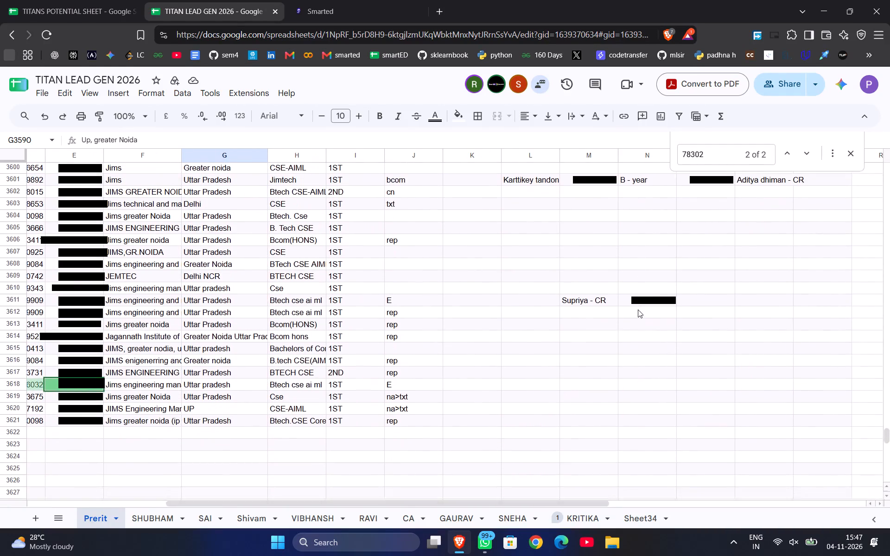
scroll(638, 310, right, 1)
Check the row 3618 lead with status E and select its contact number in cell D3618.
click(517, 348)
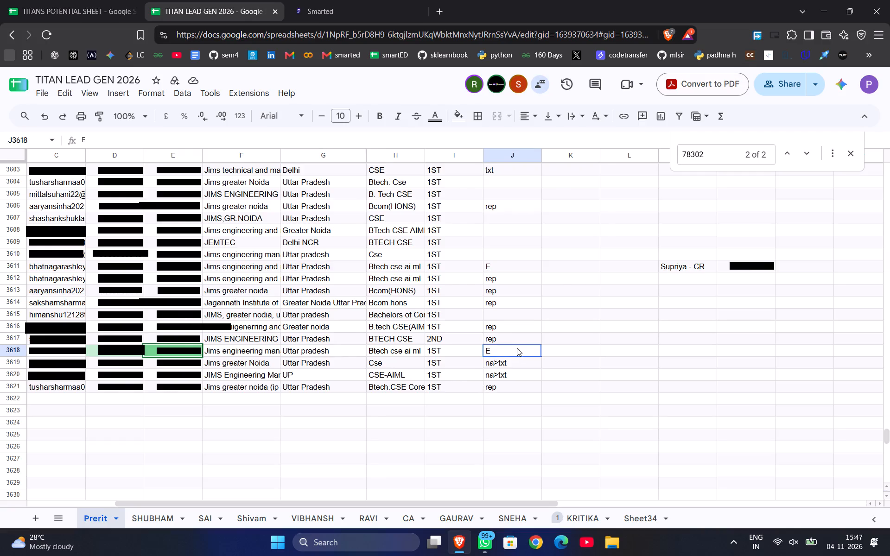
scroll(517, 348, right, 7)
click(420, 359)
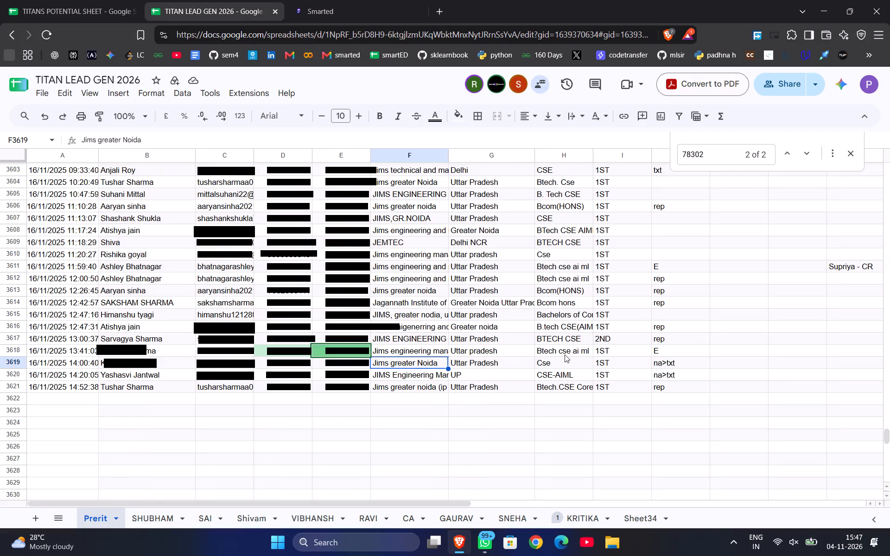
click(565, 354)
click(293, 354)
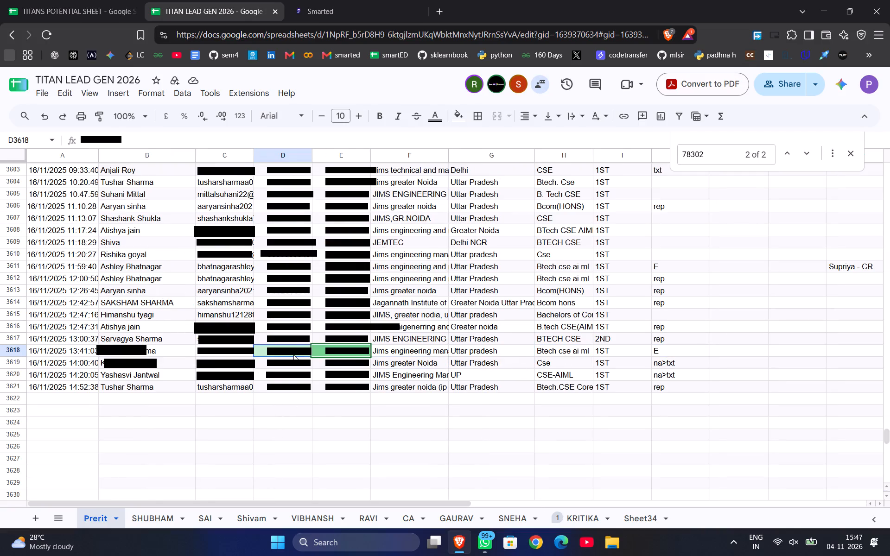
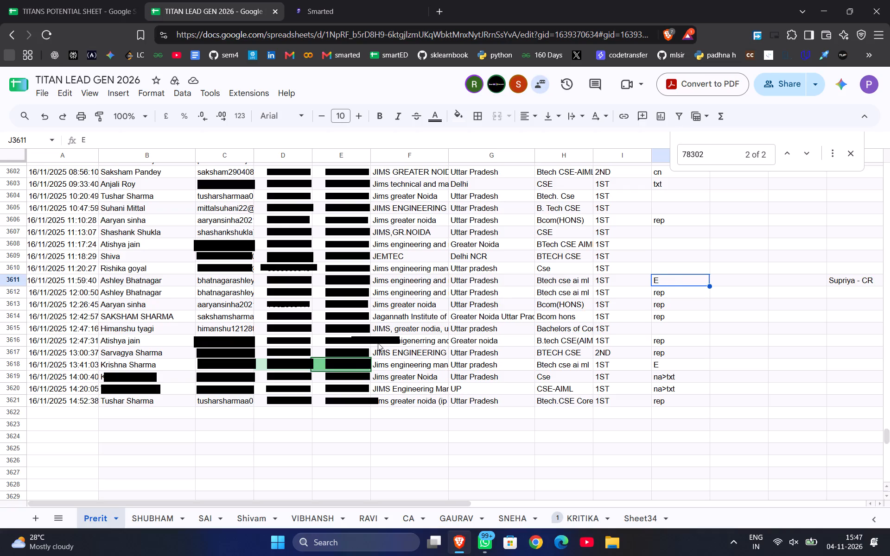
Copy the number in cell E3618 of the lead marked E.
triple_click(322, 363)
click(322, 363)
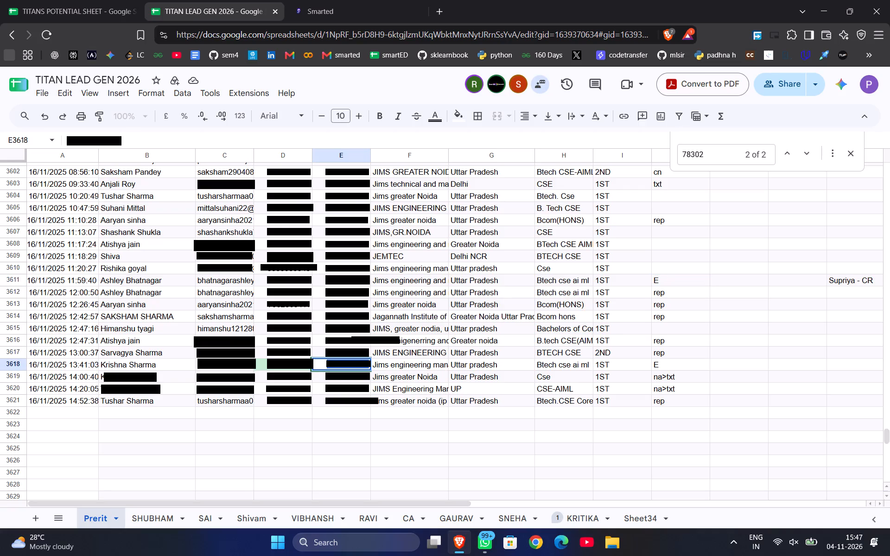
key(ctrl+c)
key(ctrl+c)
Select the entire row 3618 of the lead marked E in the Prerit sheet.
scroll(227, 385, left, 5)
scroll(227, 385, right, 8)
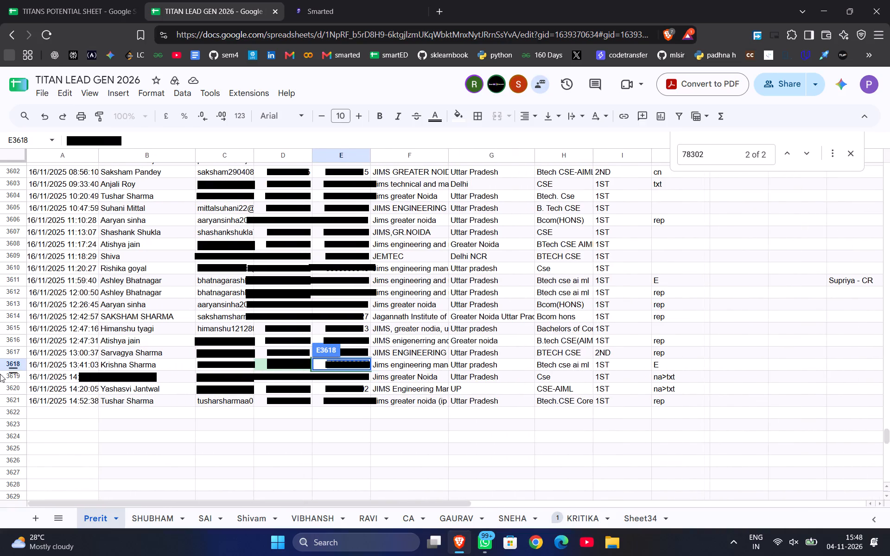
click(1, 366)
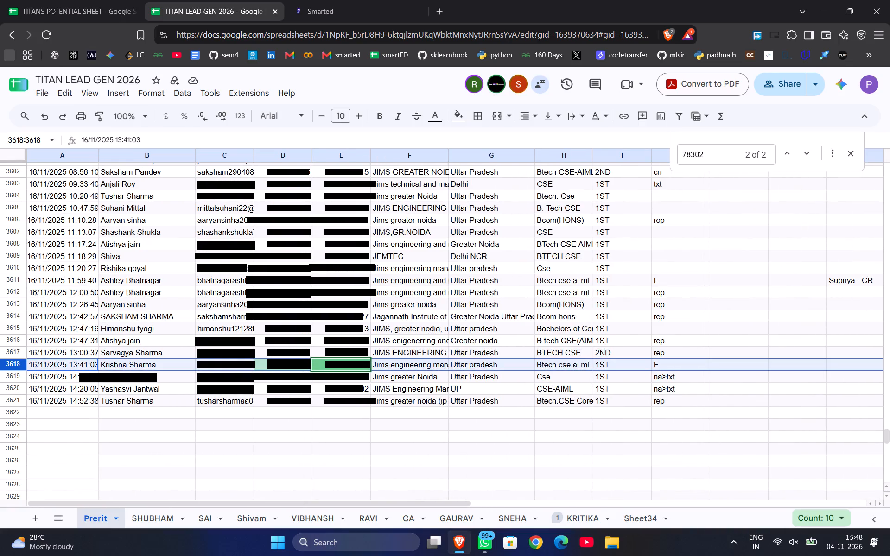
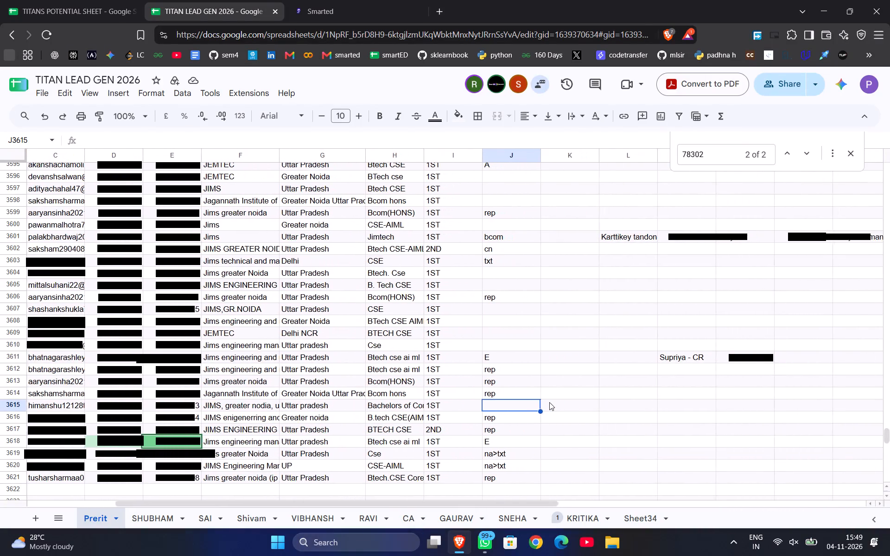
Enter the status cn in column J for the lead in row 3615 of the Prerit sheet.
text(cn)
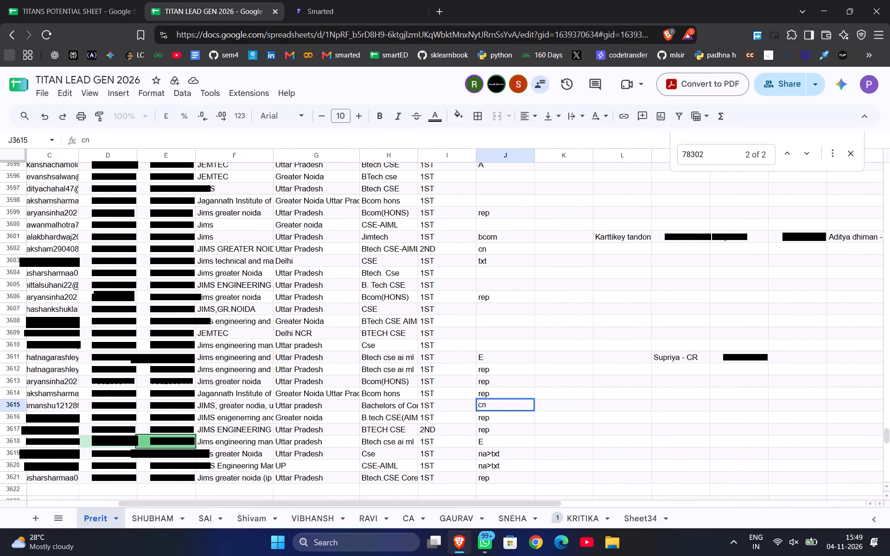
key(Return)
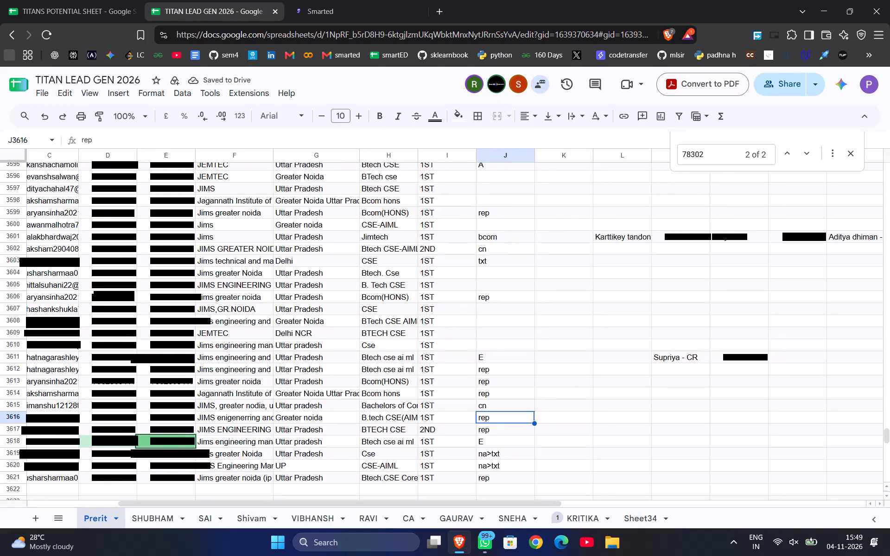
Examine the column J statuses of the neighbouring leads in rows 3613 to 3619.
key(Up)
key(Up)
key(Down)
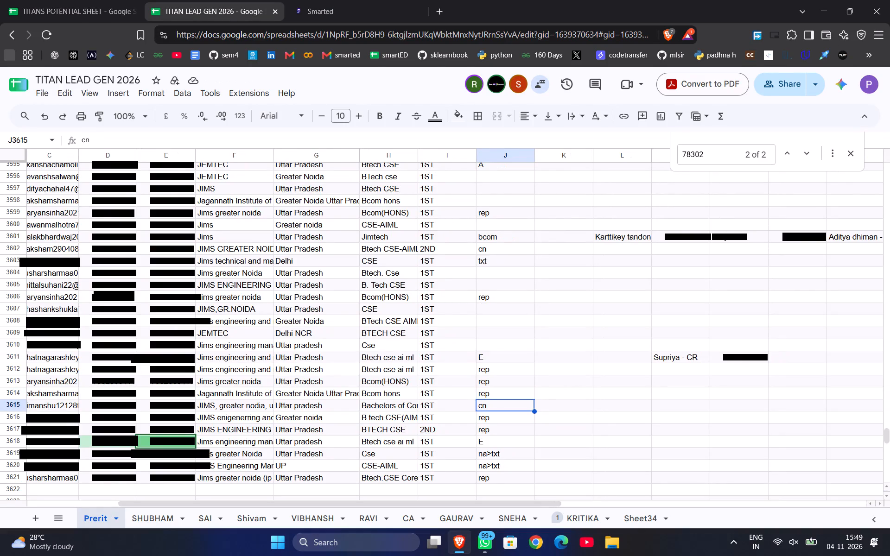
key(Up)
key(Up)
key(Down)
key(Down)
key(Down)
key(Down)
key(Down)
key(Down)
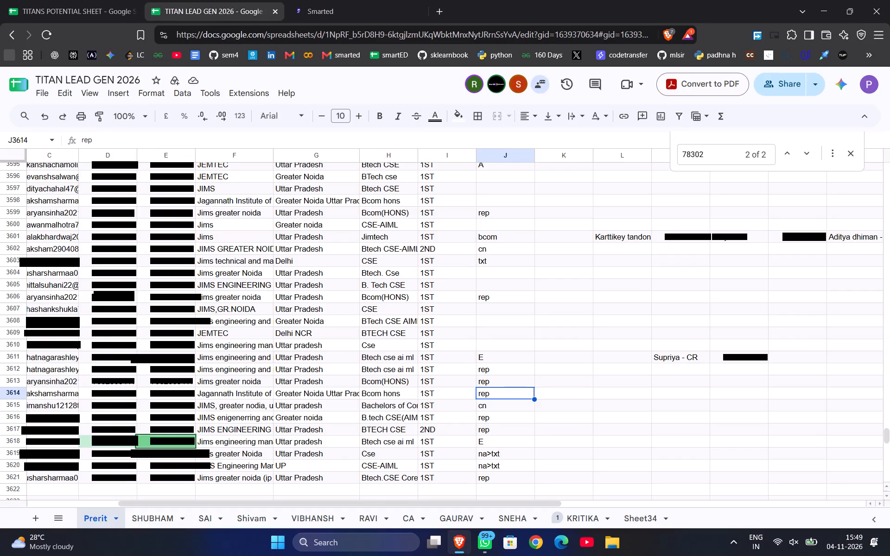
key(Down)
key(Down)
key(Up)
key(Up)
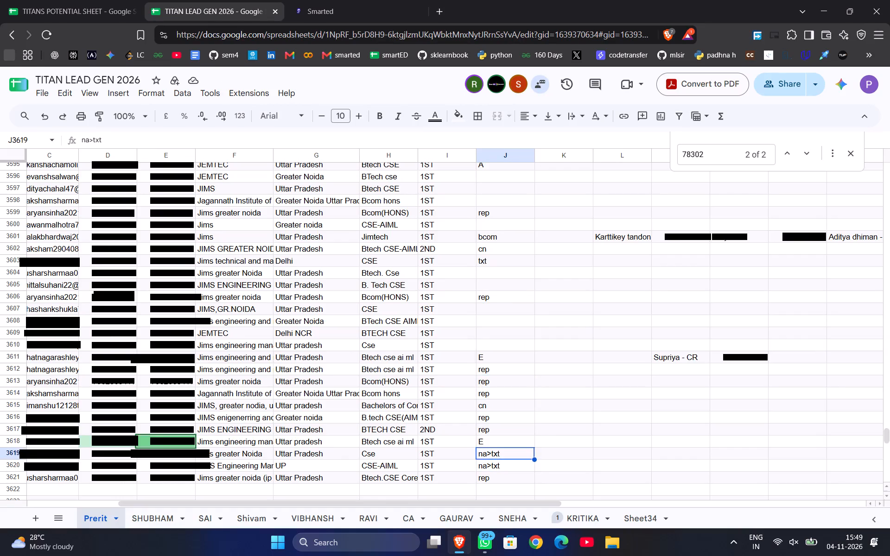
key(Up)
key(Up)
key(Up)
key(Up)
key(Up)
key(Up)
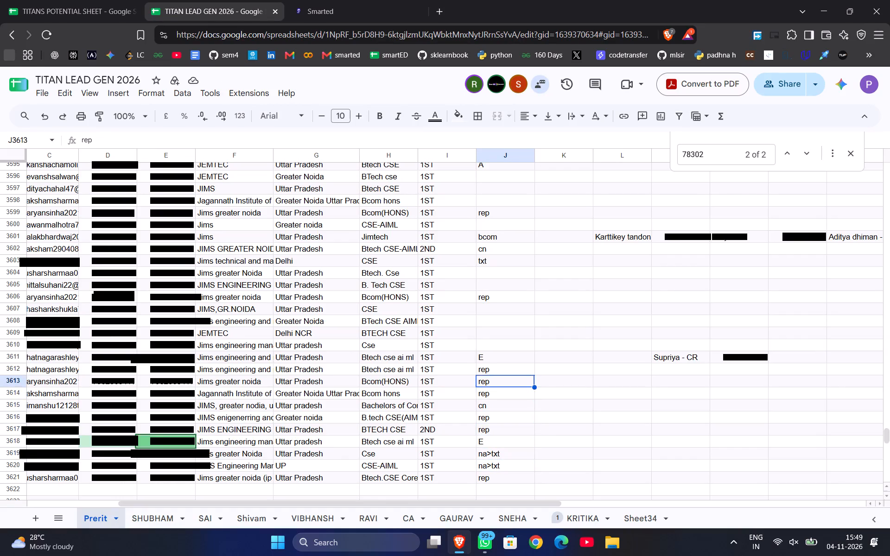
Enter the status cn in column J for the Bcom hons lead in row 3598.
key(Up)
key(Up)
key(Up)
key(Up)
key(Up)
key(Up)
key(Up)
key(Up)
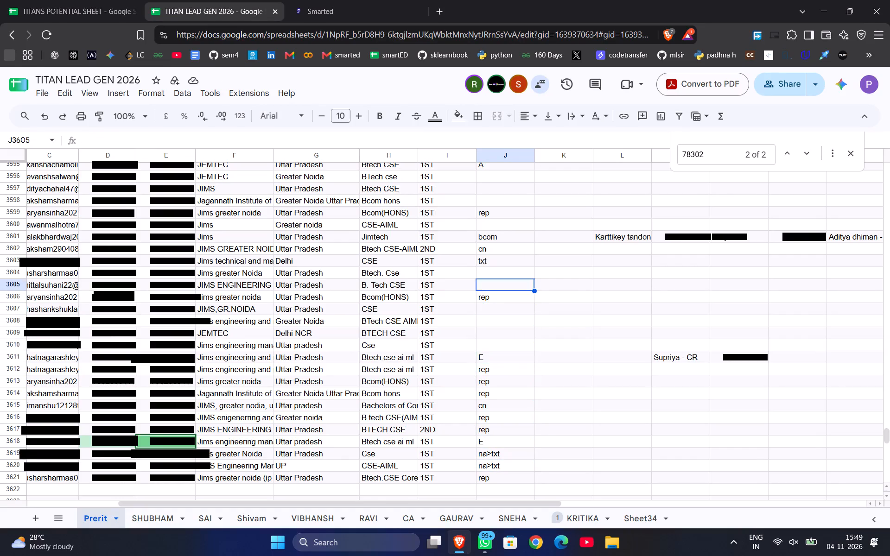
key(Up)
key(Up)
key(Up)
key(Up)
key(Up)
key(Up)
key(Up)
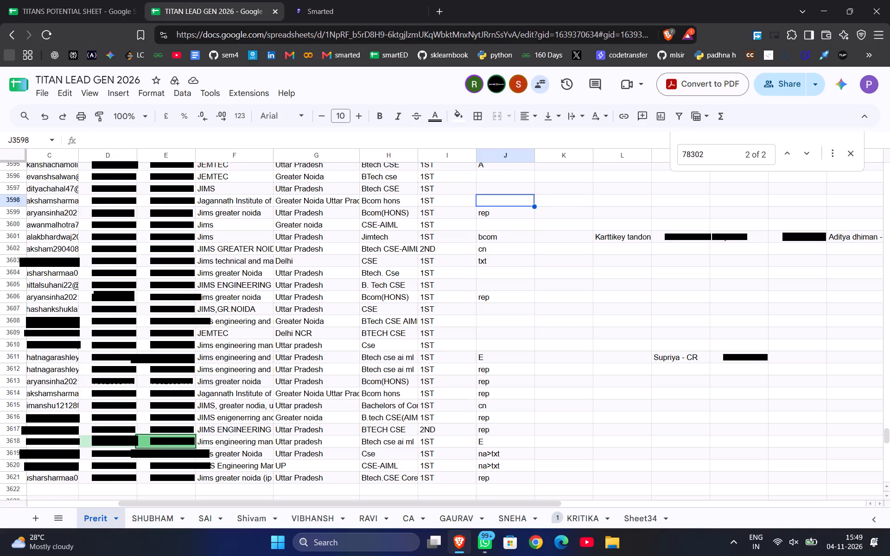
key(Up)
key(Up)
key(Up)
key(Down)
key(Down)
key(Down)
key(Down)
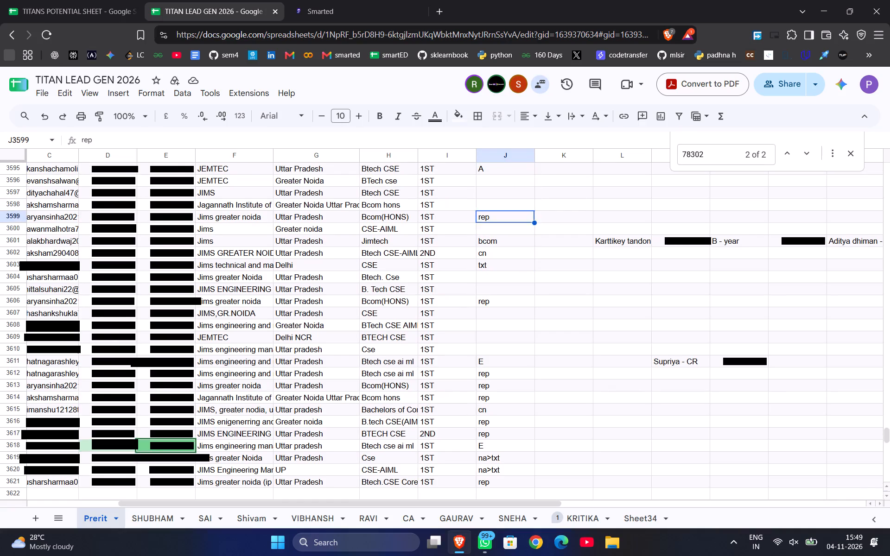
key(Up)
text(cn)
key(Up)
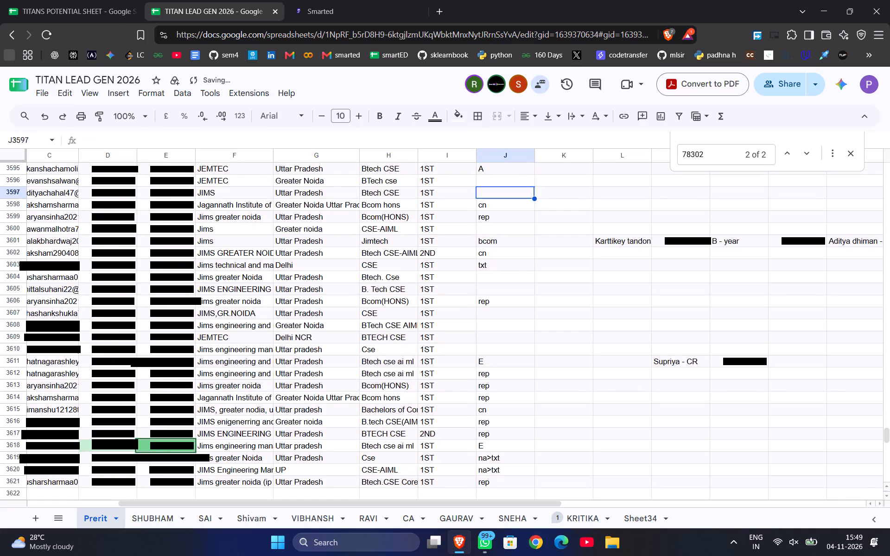
Examine the column J statuses from row 3597 up to row 3580, including the contact details of the cn>txt lead in row 3583.
key(Up)
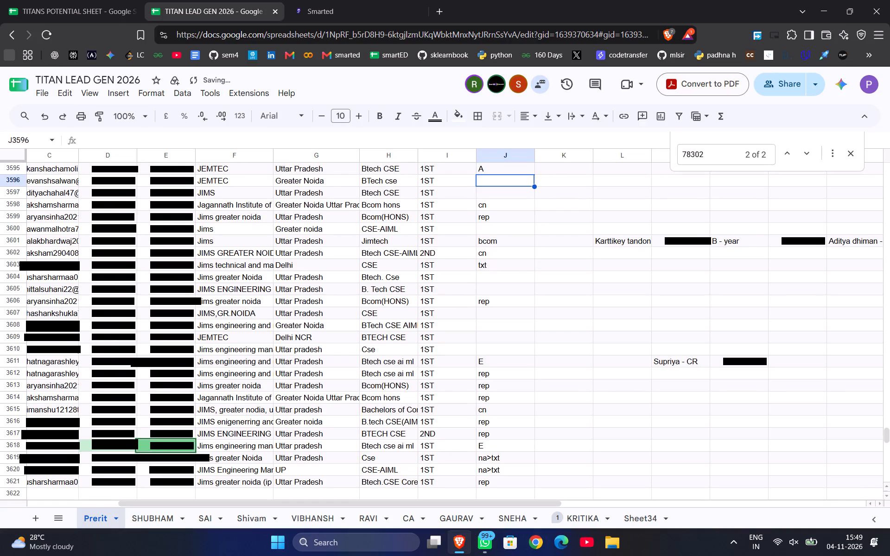
key(Up)
key(Up)
key(Up)
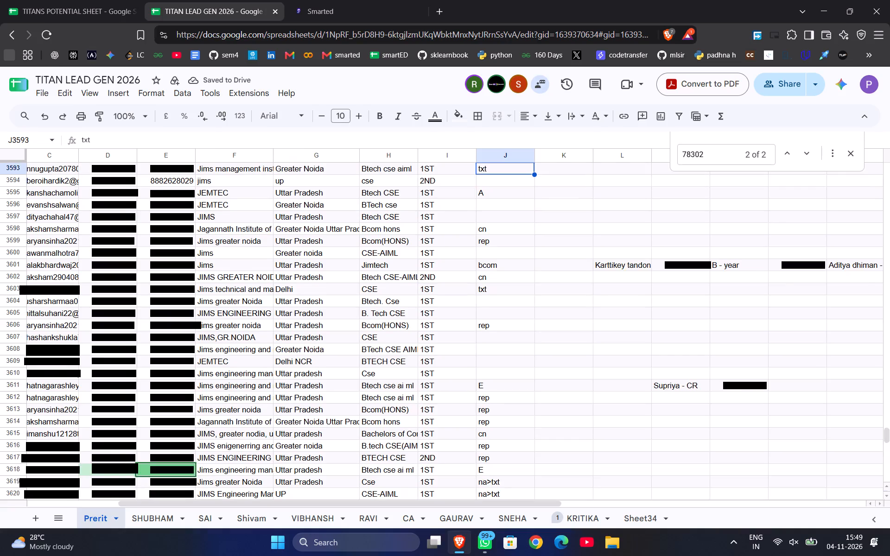
key(Up)
key(Up)
key(Up)
key(Down)
key(Up)
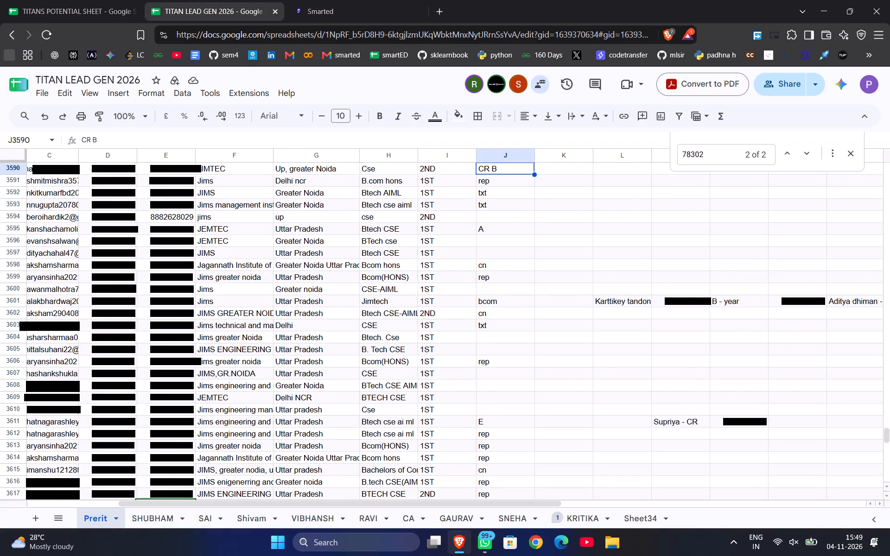
key(Up)
key(Up)
key(Up)
key(Up)
key(Up)
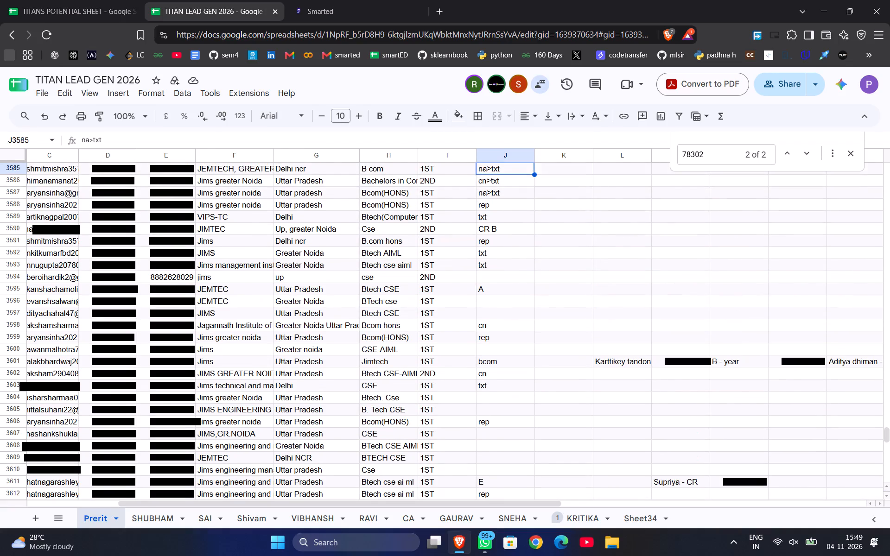
key(Up)
key(Up)
key(Up)
key(Up)
key(Up)
key(Up)
key(Down)
key(Down)
key(Down)
key(Down)
key(Down)
key(Down)
key(Down)
key(Down)
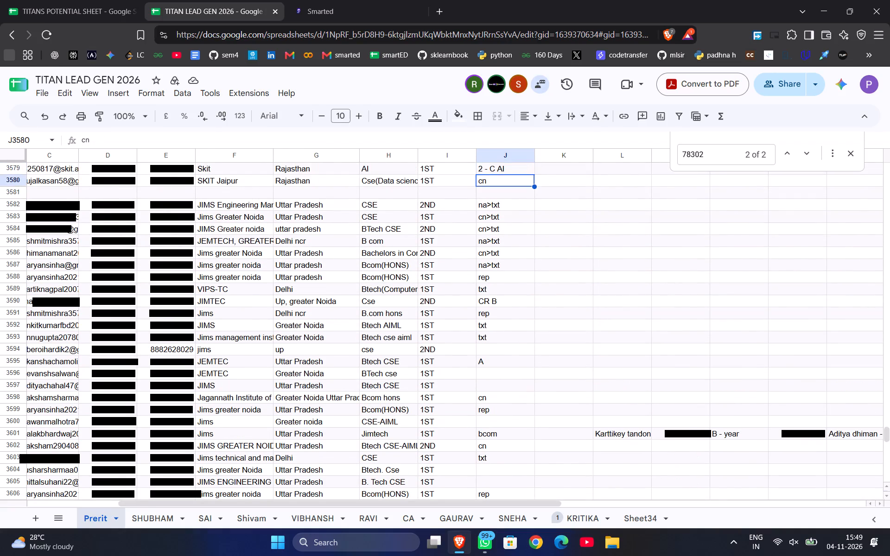
key(Up)
key(Up)
key(Up)
key(Up)
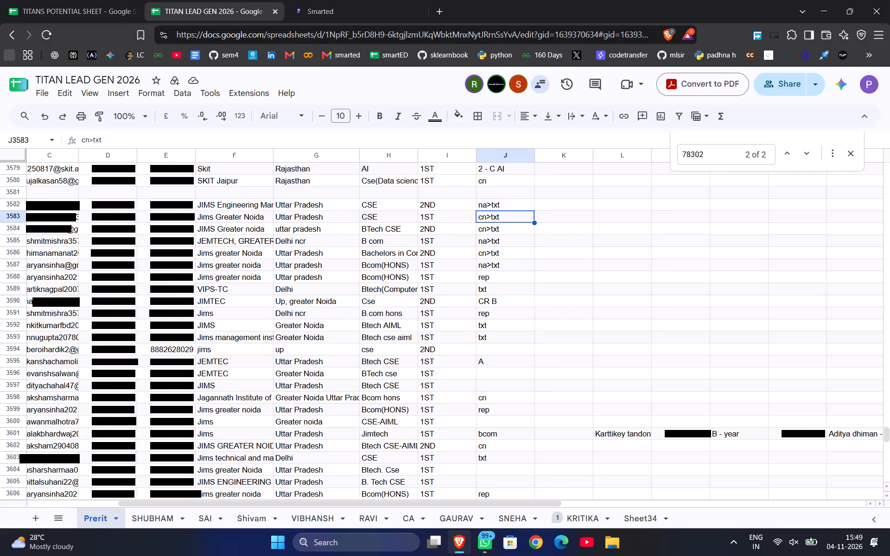
scroll(549, 402, right, 5)
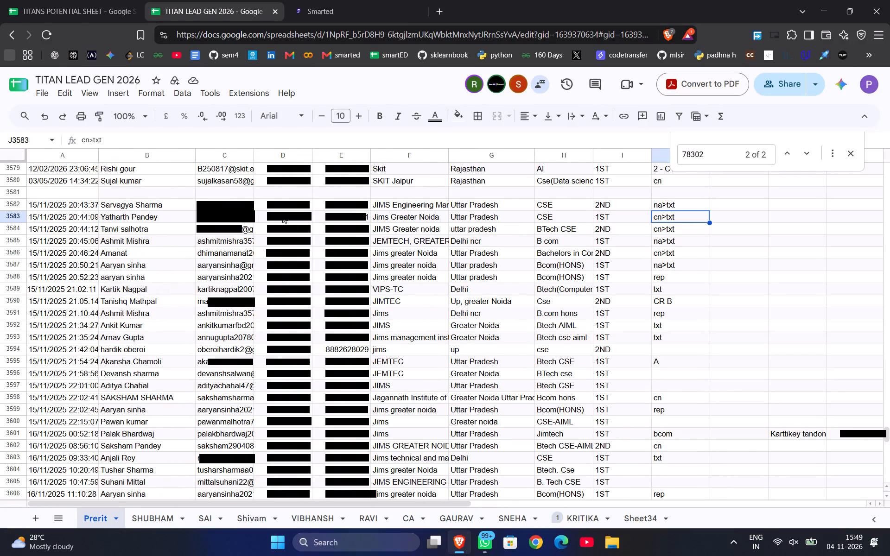
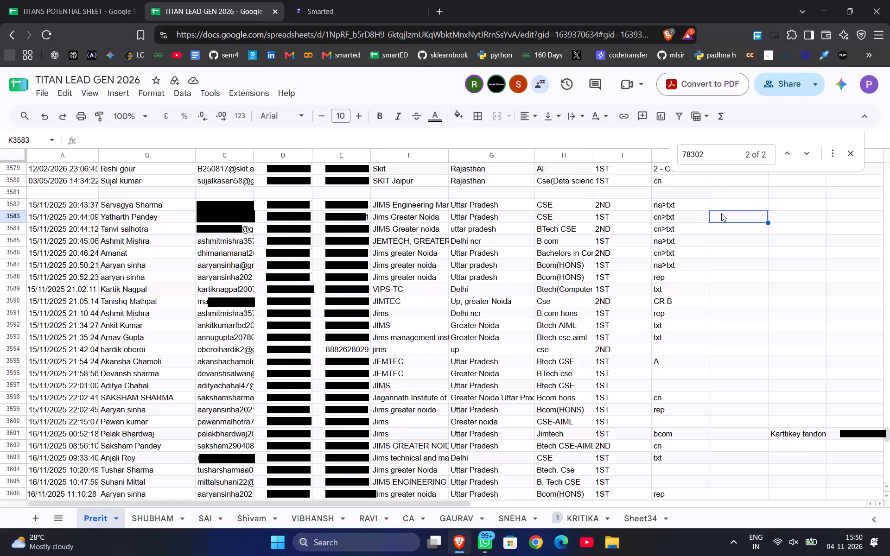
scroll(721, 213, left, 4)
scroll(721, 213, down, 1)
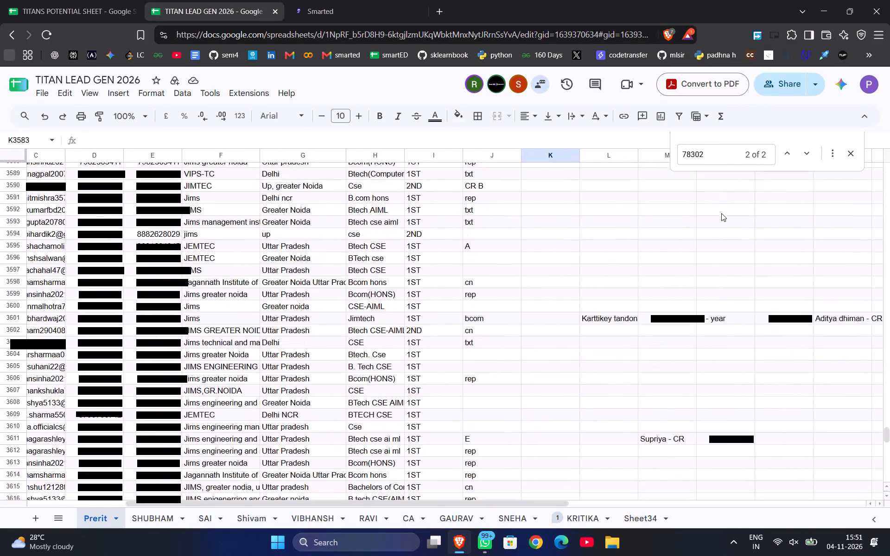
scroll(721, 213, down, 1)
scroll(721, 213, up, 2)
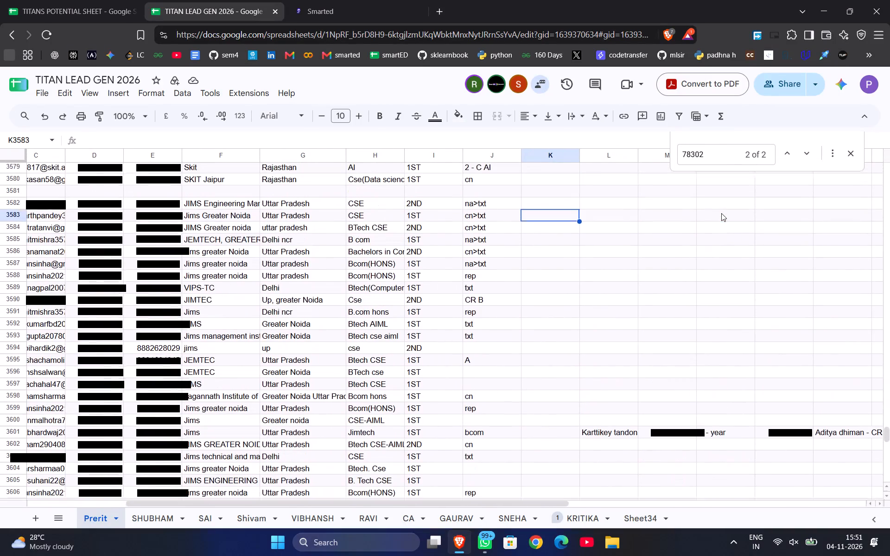
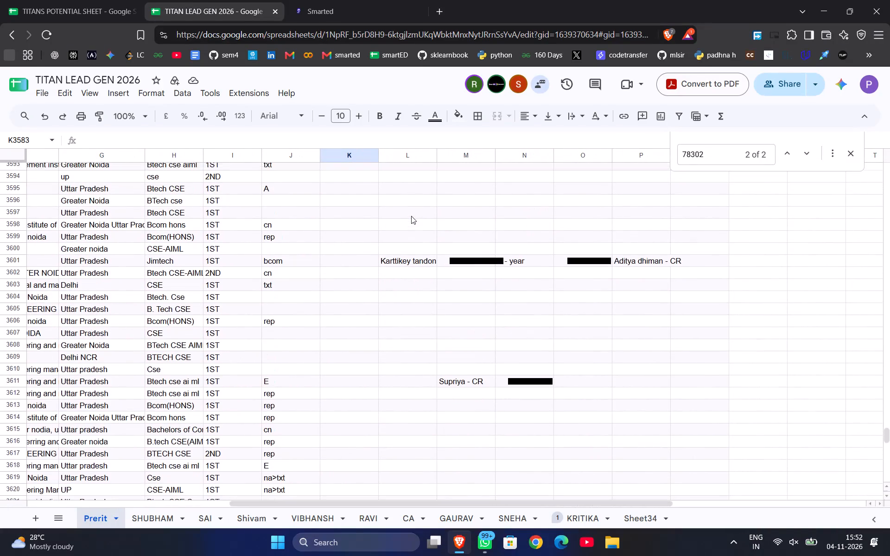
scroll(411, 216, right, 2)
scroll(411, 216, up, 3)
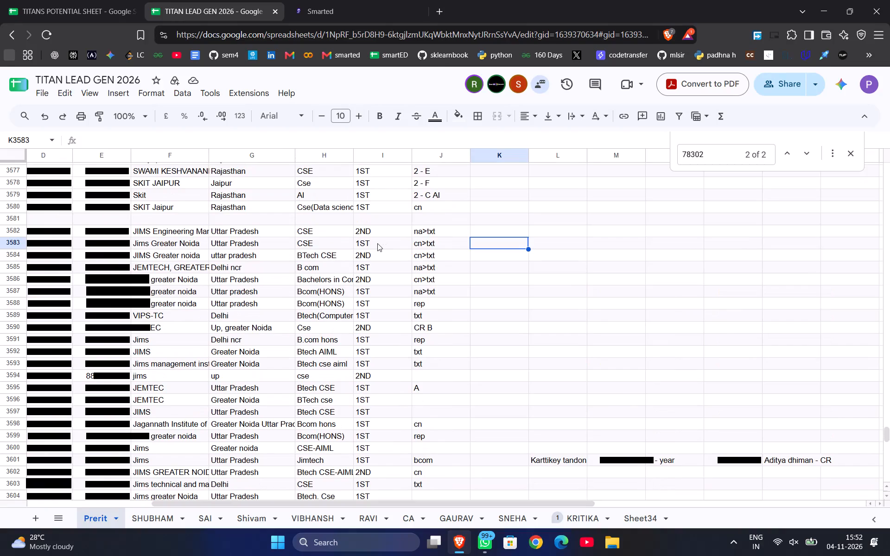
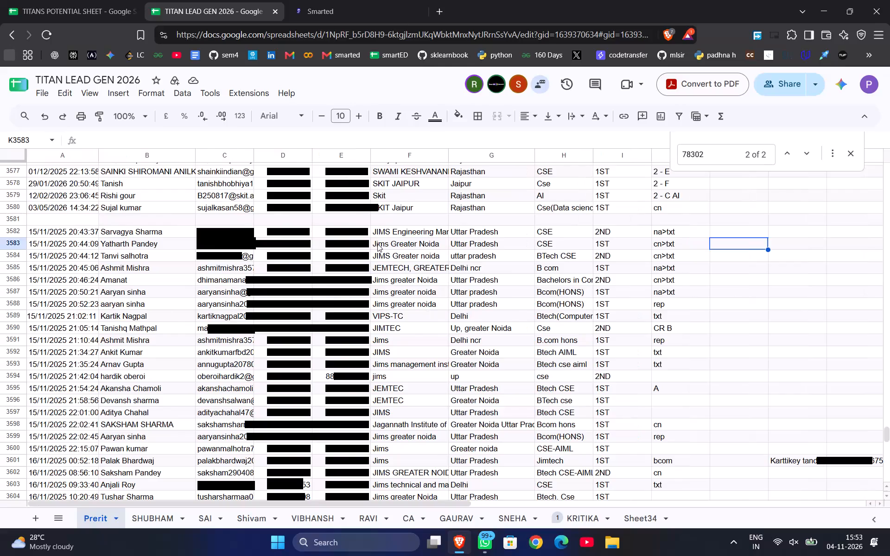
Replace the column J status of the Jims Greater Noida lead in row 3583 with C.
key(Left)
key(shift+c)
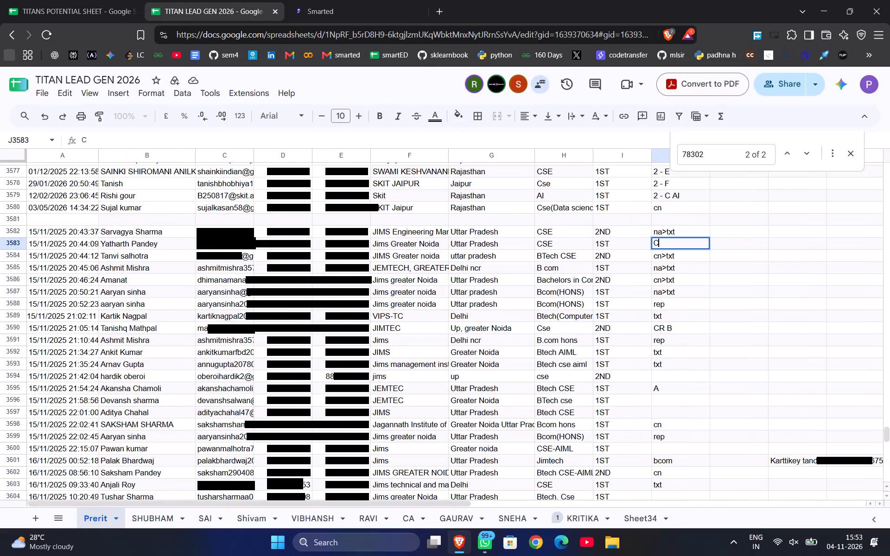
key(Return)
key(Up)
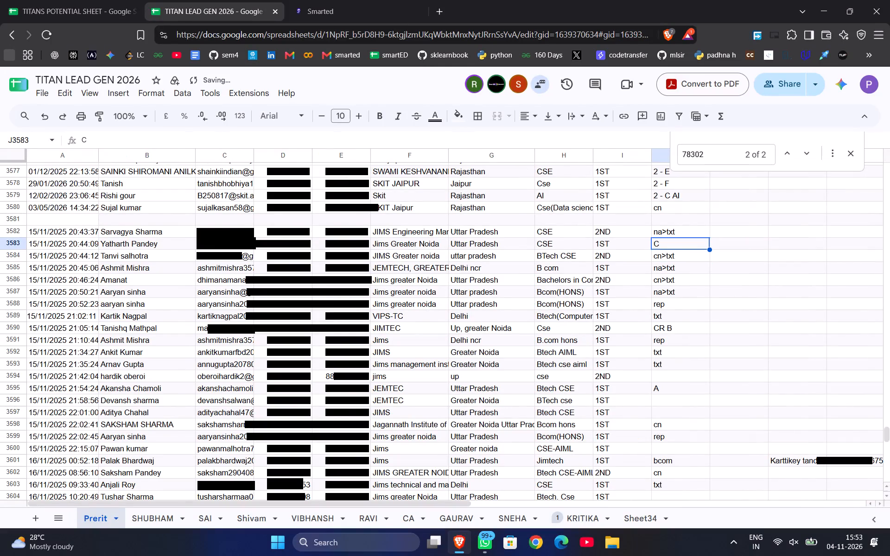
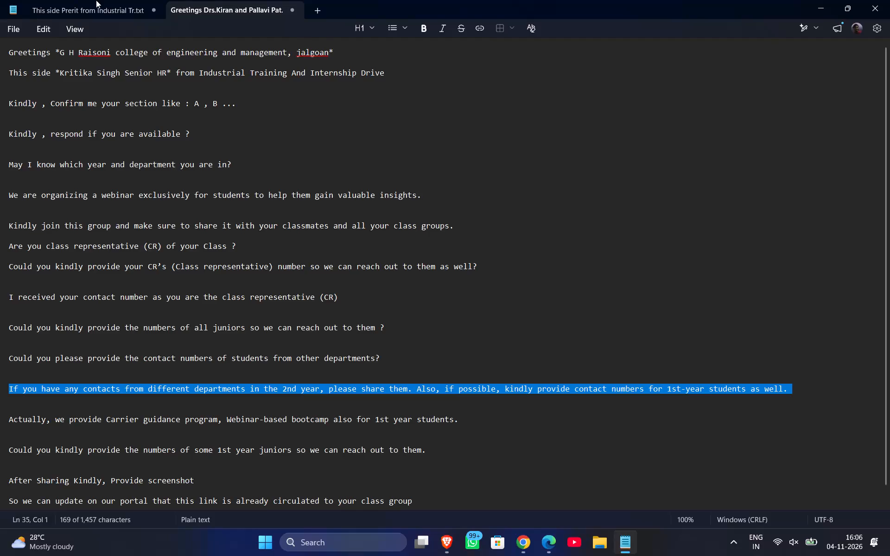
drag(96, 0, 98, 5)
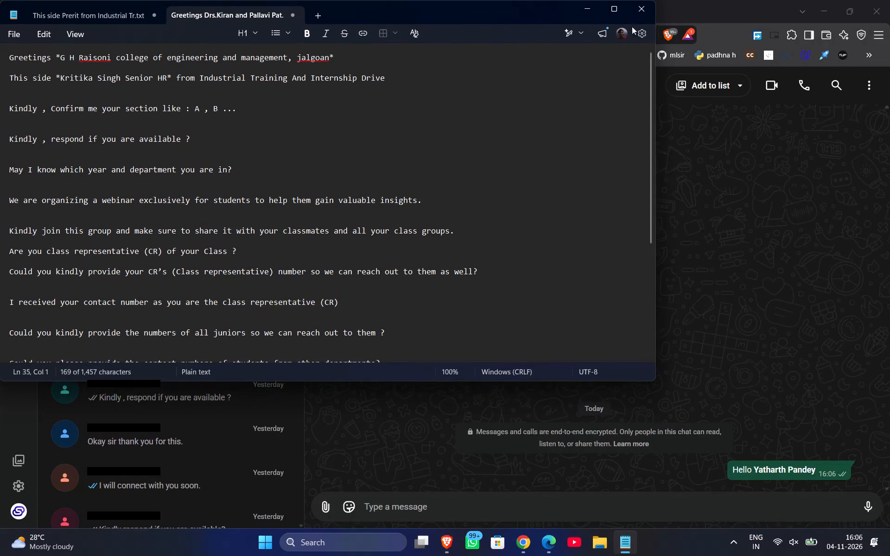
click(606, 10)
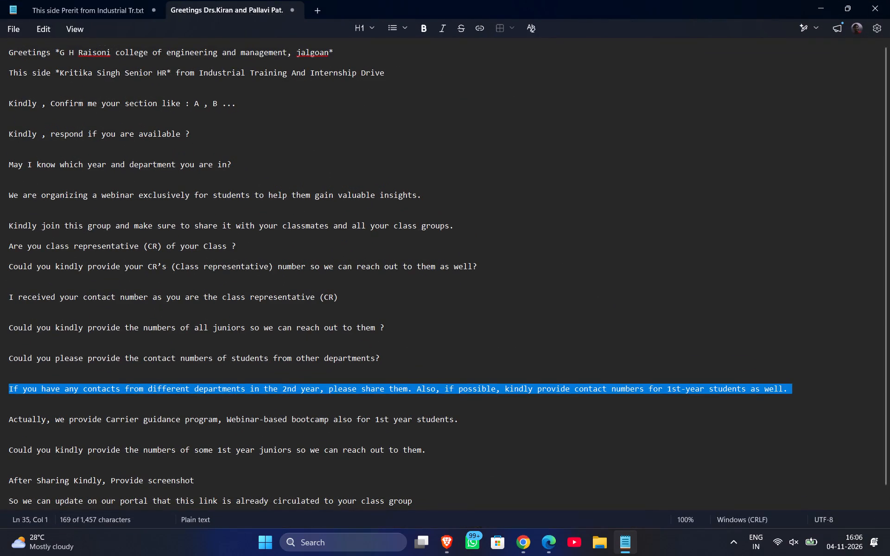
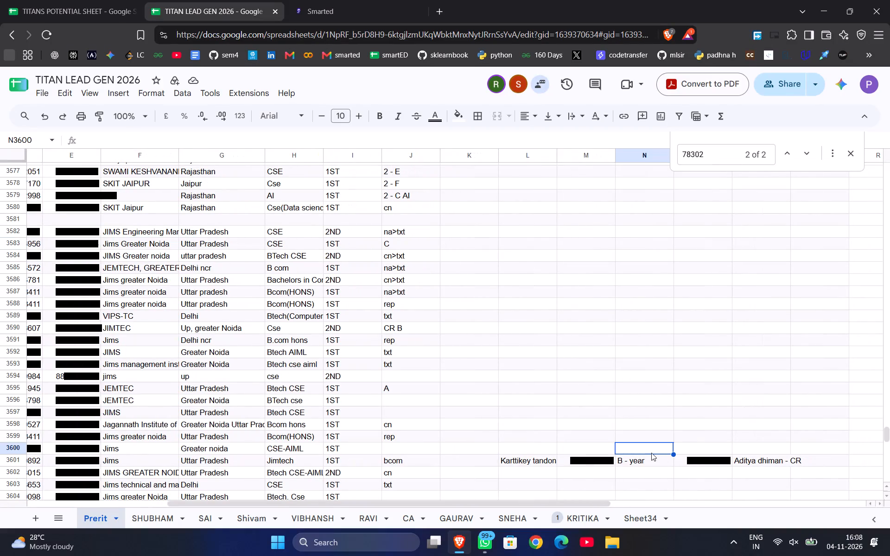
Enter C in column N of row 3600, above the B - year entry.
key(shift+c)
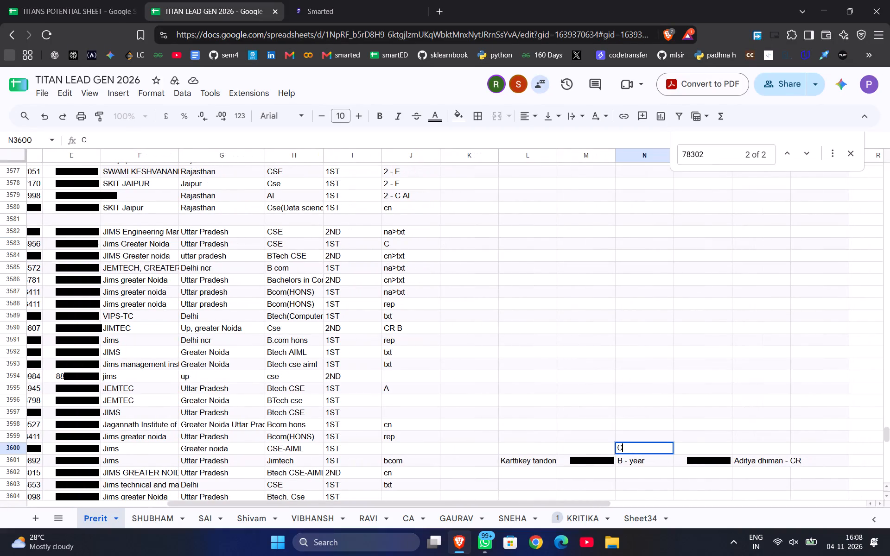
key(Tab)
Copy the column D contact number of the Jims Greater Noida lead in row 3583 and return to the referred-contact columns around row 3600.
scroll(455, 392, right, 2)
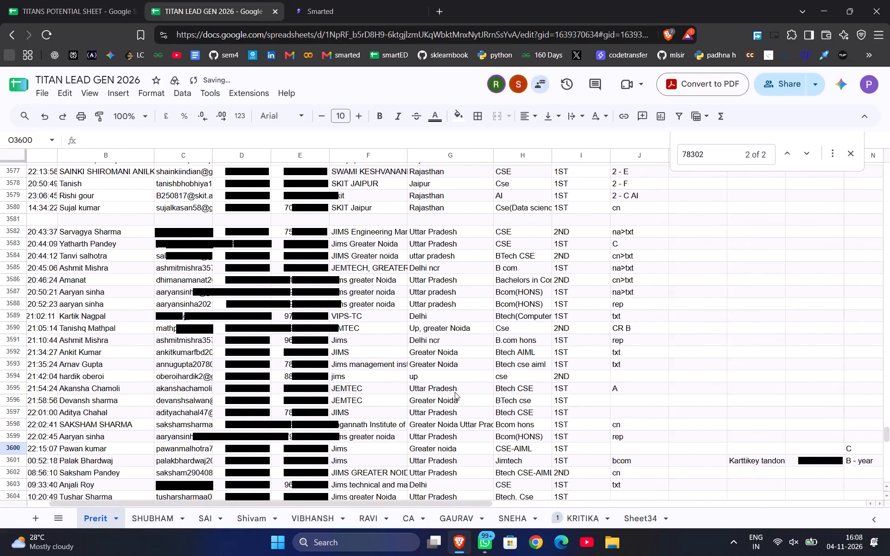
click(256, 243)
key(ctrl+c)
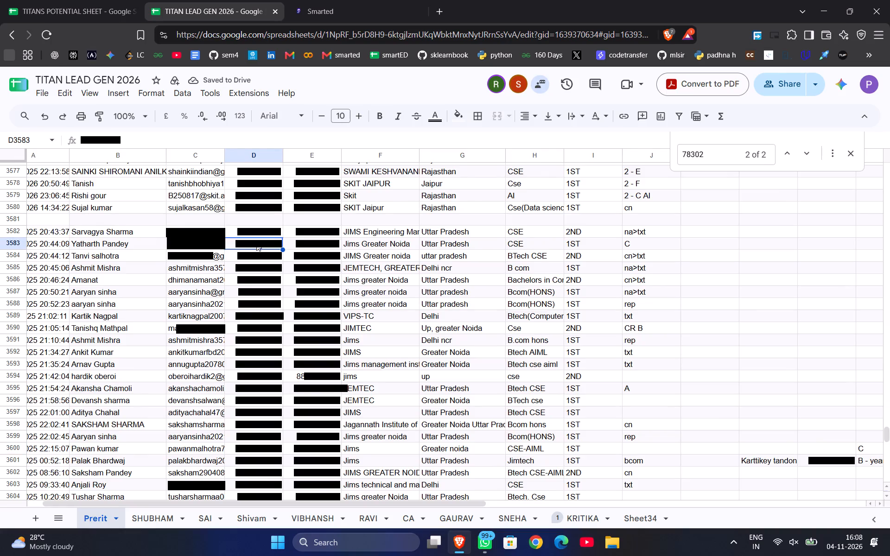
scroll(256, 243, right, 1)
scroll(256, 243, left, 3)
scroll(458, 442, down, 1)
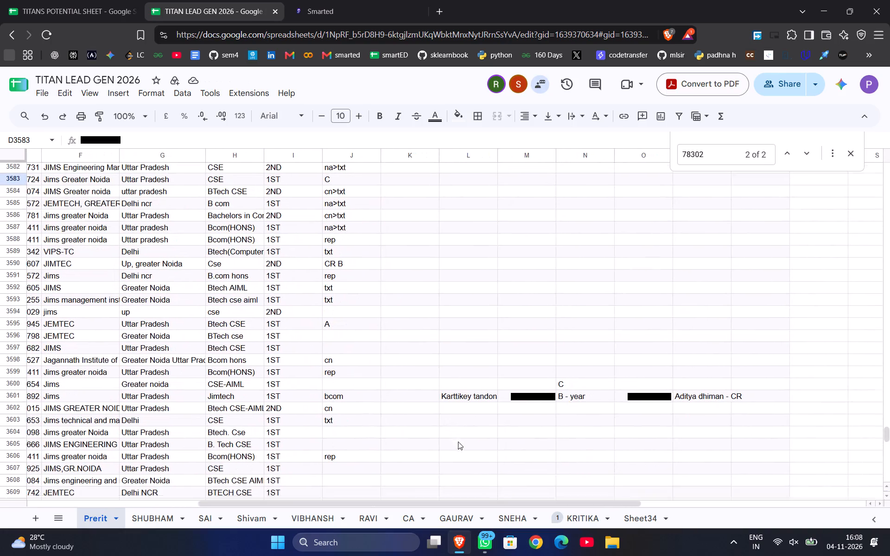
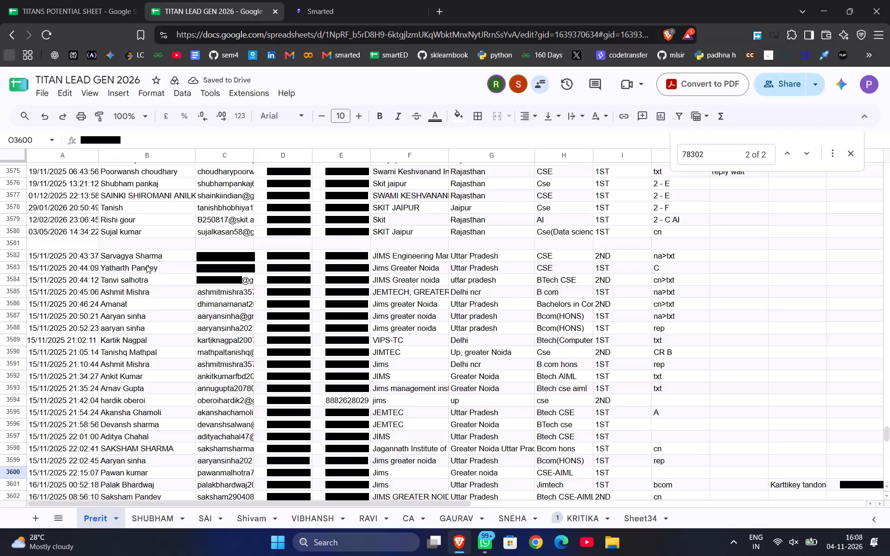
Copy the lead's name from column B of row 3583 into cell P3600, beside the contact number in column O.
click(147, 267)
key(ctrl+c)
scroll(147, 267, left, 4)
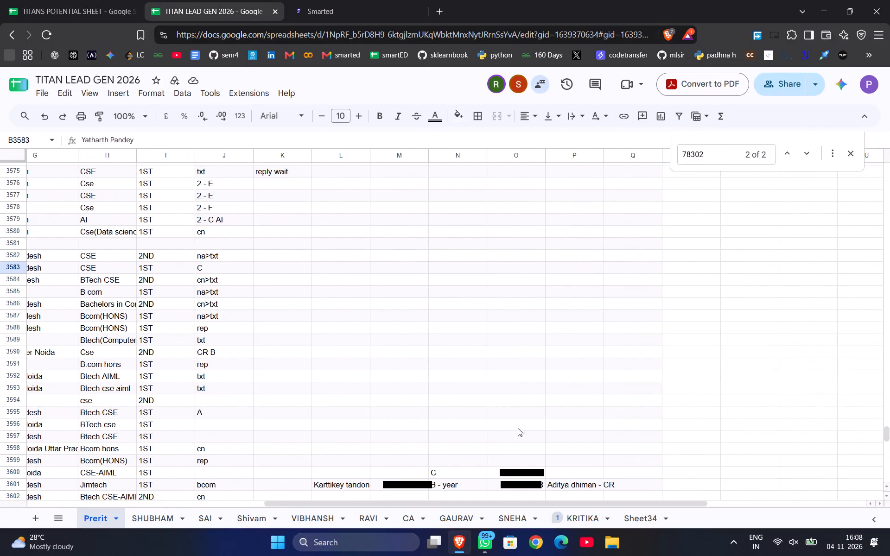
click(558, 474)
key(ctrl+v)
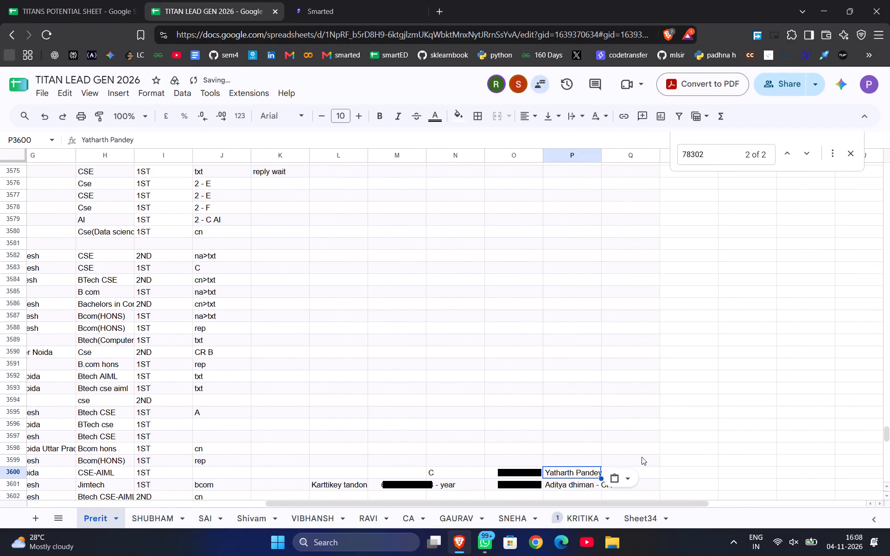
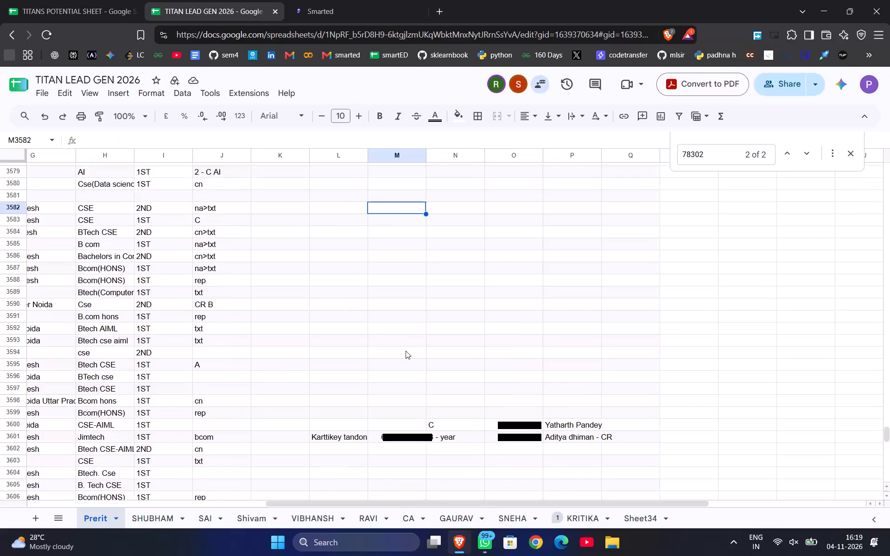
Copy the CR's contact number from cell N3611 into cell O3599, directly above the contact number in row 3600.
click(436, 417)
scroll(436, 417, down, 4)
scroll(436, 417, up, 4)
scroll(457, 352, up, 1)
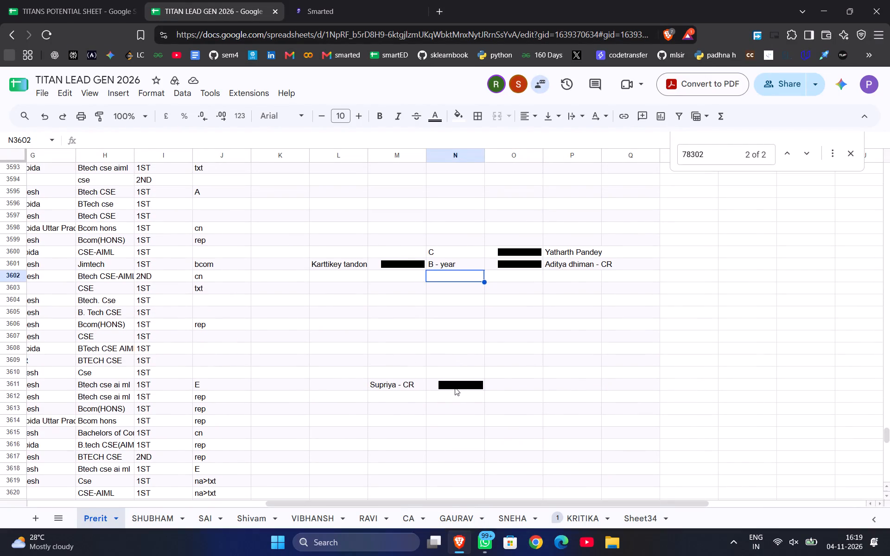
click(455, 387)
key(ctrl+c)
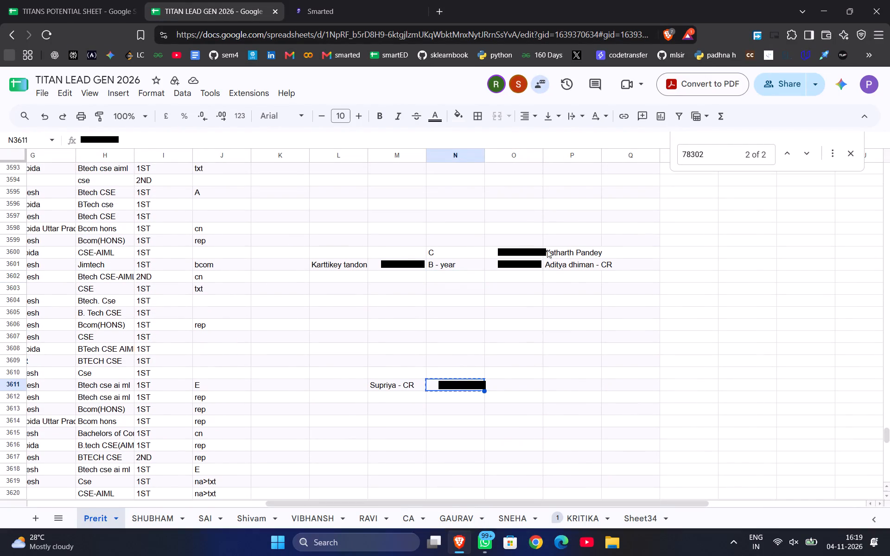
click(524, 240)
key(ctrl+v)
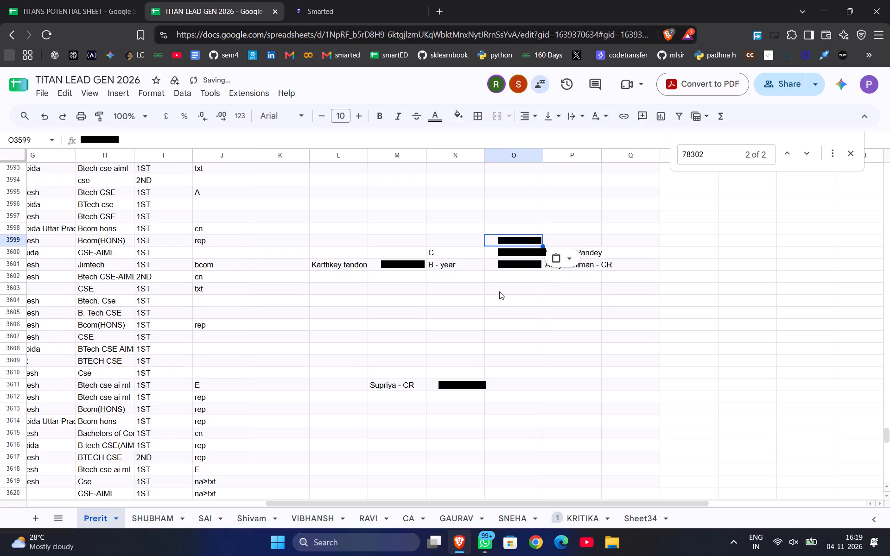
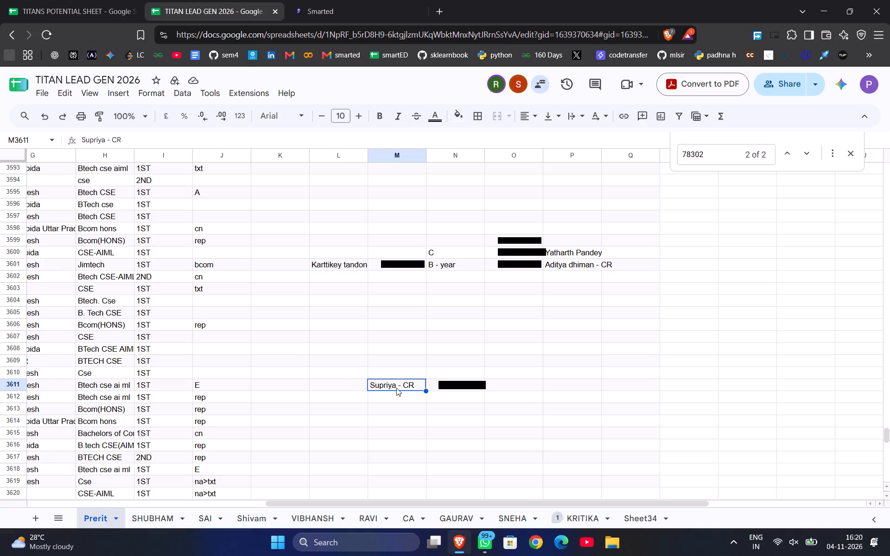
Copy the CR's name label from cell M3611 into cell P3599, beside the copied contact number in column O.
key(ctrl+c)
click(584, 241)
key(ctrl+v)
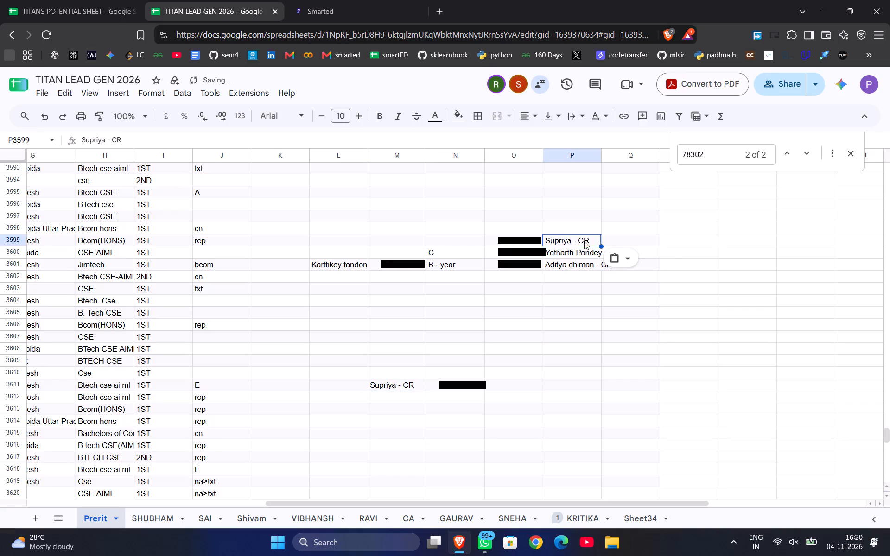
Enter section E in cell N3599, in front of the CR's copied contact number.
click(451, 383)
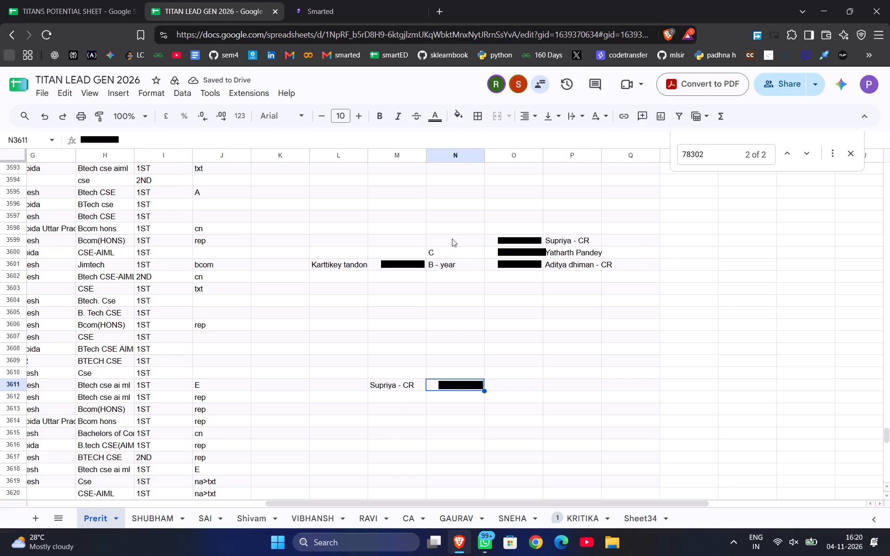
click(452, 239)
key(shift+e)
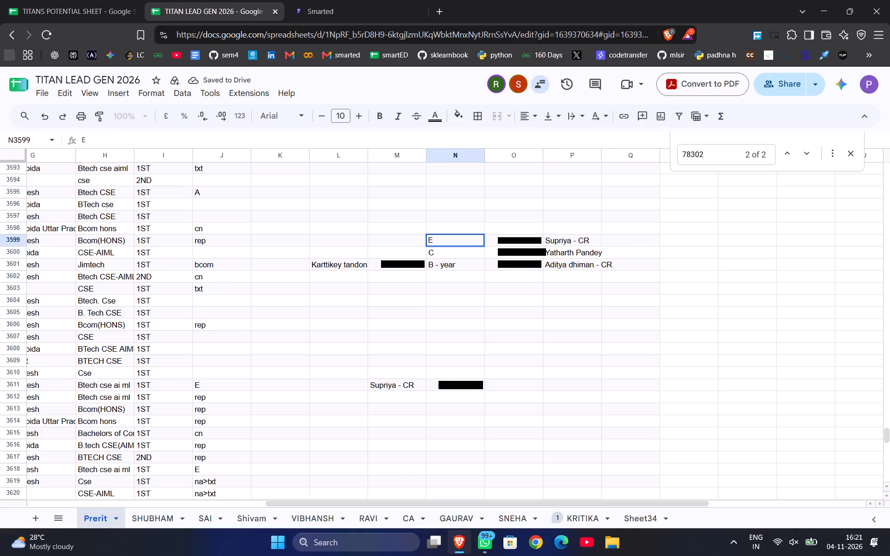
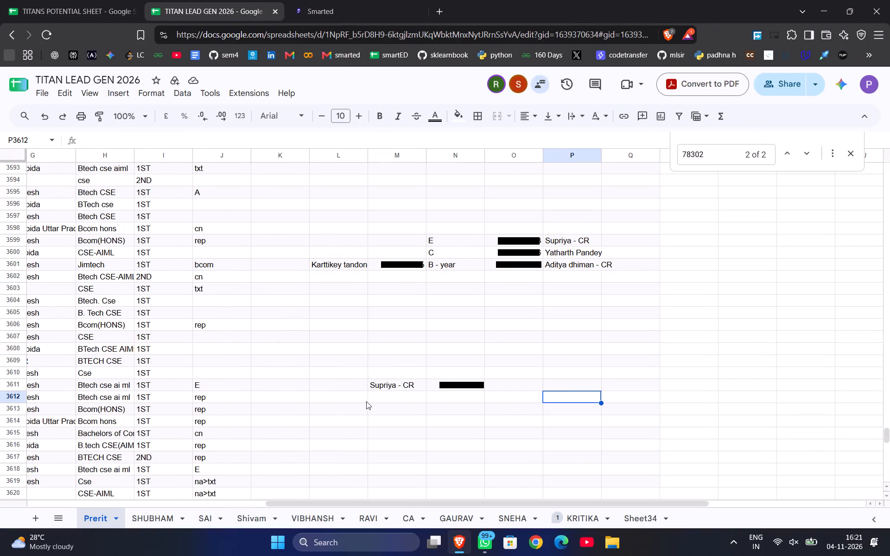
Clear the CR's leftover name and contact number from cells M3611 and N3611.
drag(334, 384, 510, 372)
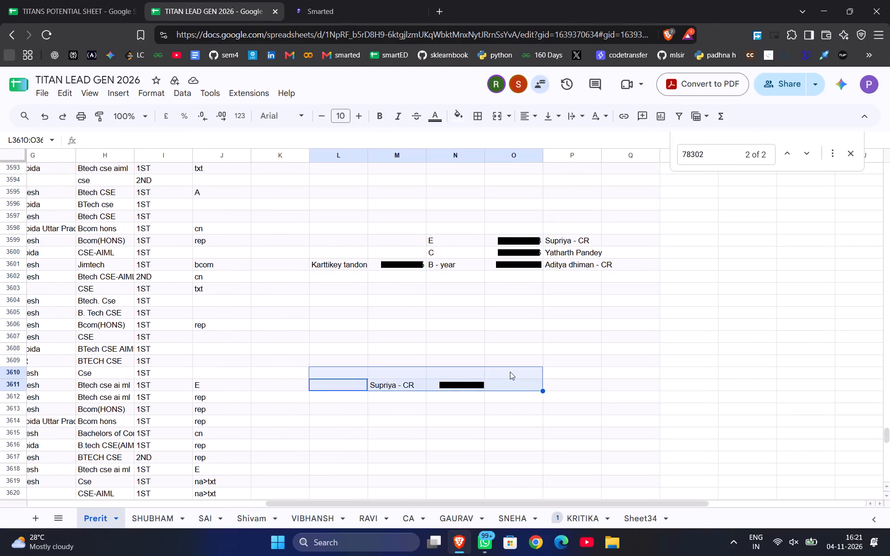
key(Delete)
click(510, 372)
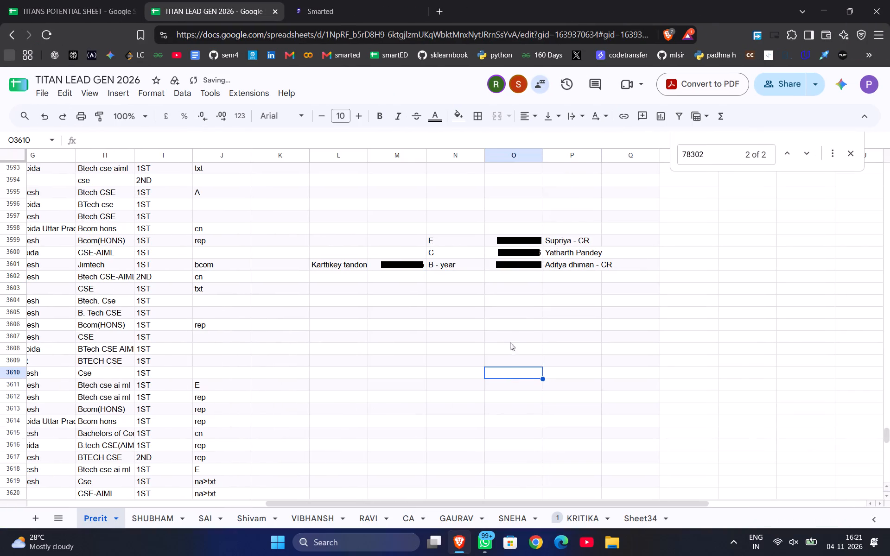
click(510, 332)
Enter a member's contact number from the 2nd year AR CR group screenshot into cell O3602, below the other collected numbers.
click(517, 274)
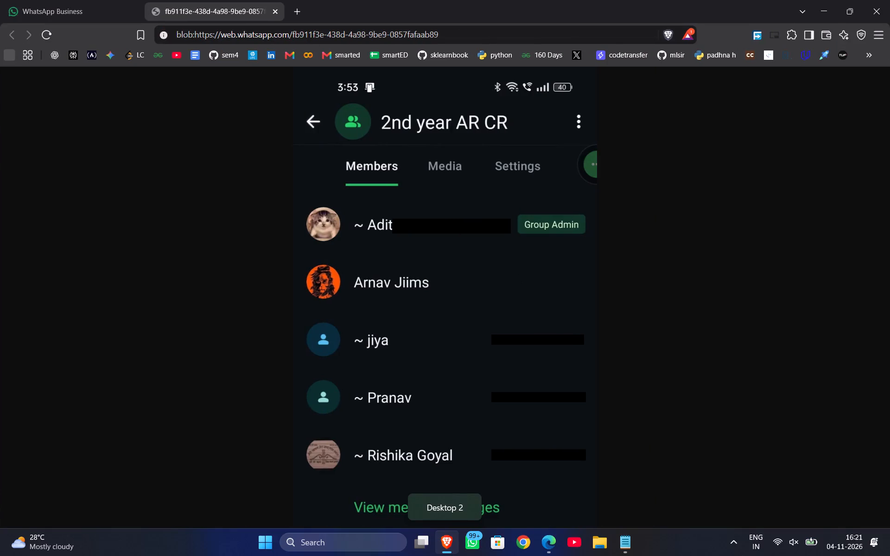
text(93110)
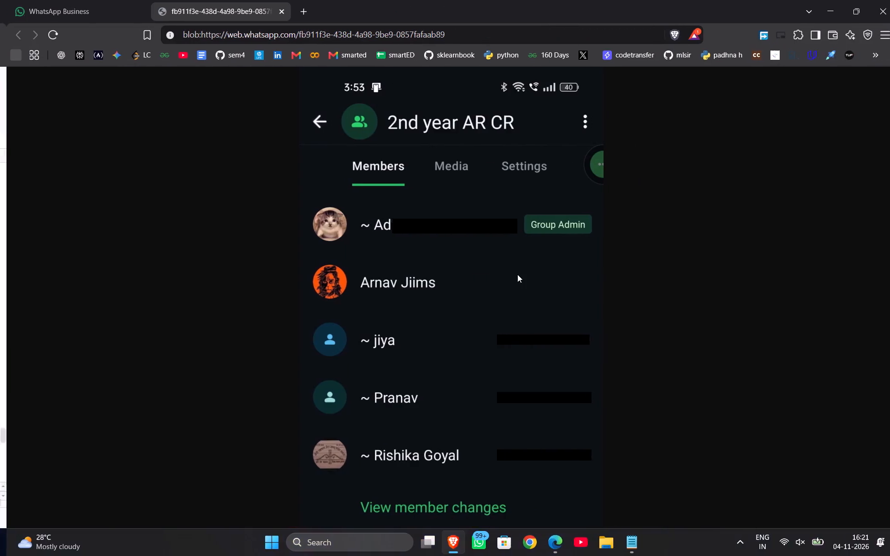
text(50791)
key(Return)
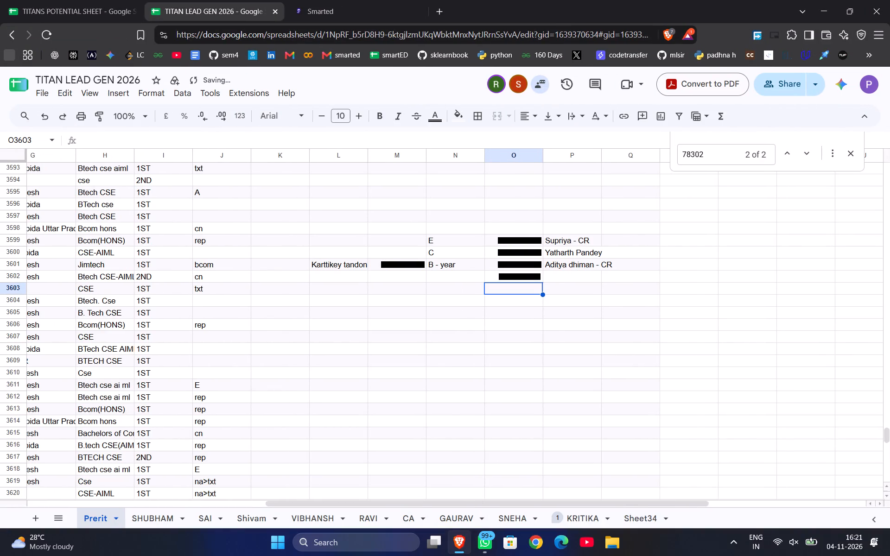
Copy the full contact number from cell O3602.
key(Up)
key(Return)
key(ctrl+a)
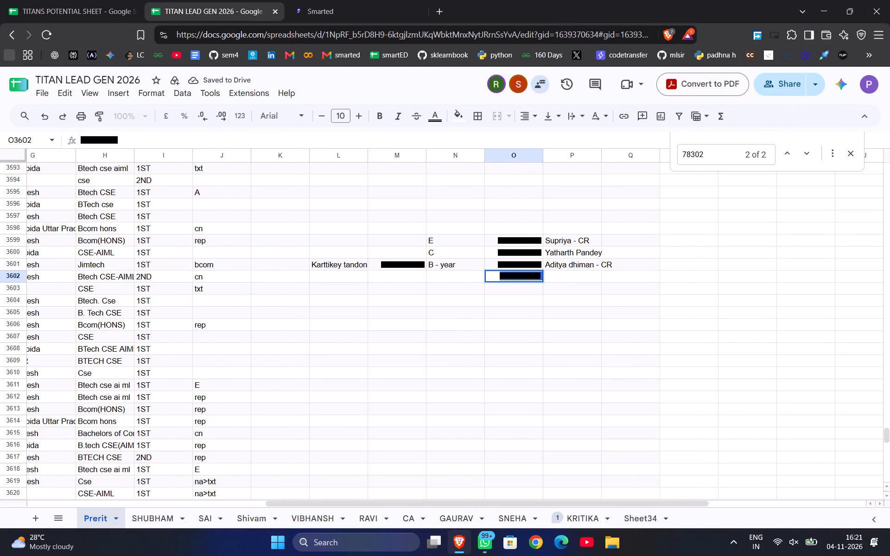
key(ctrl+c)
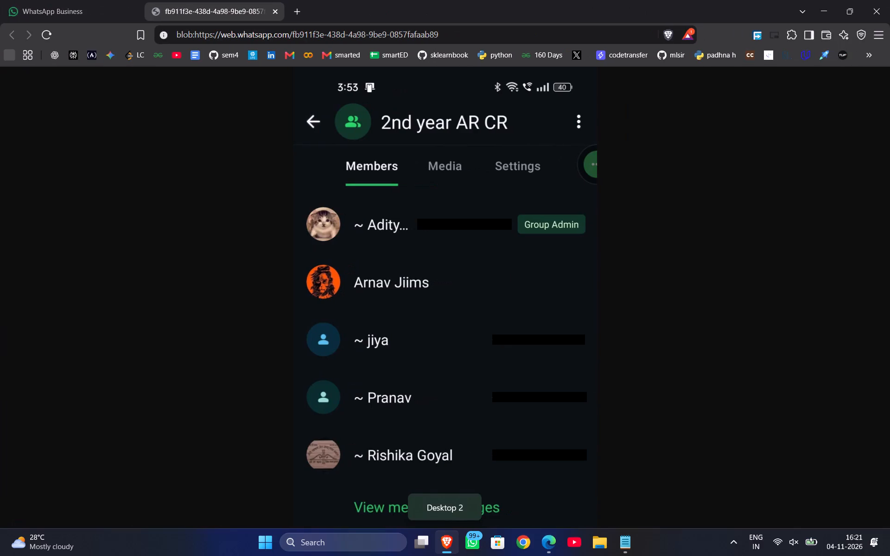
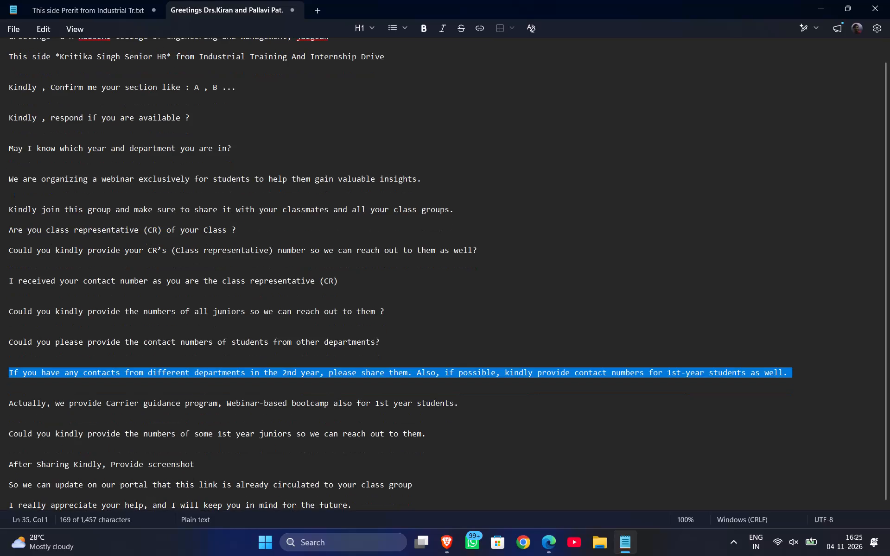
Copy the message line "I really appreciate your help, and I will keep you in mind for the future." from the greetings text.
click(6, 501)
key(ctrl+c)
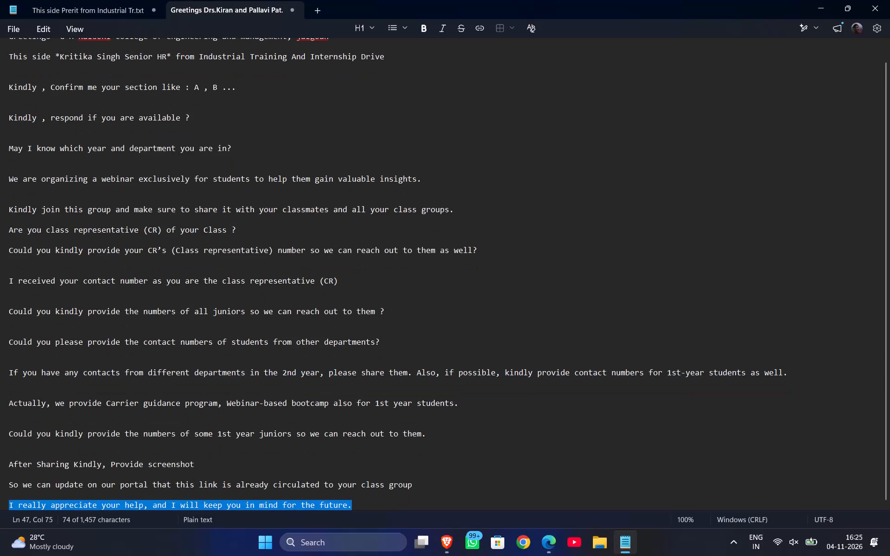
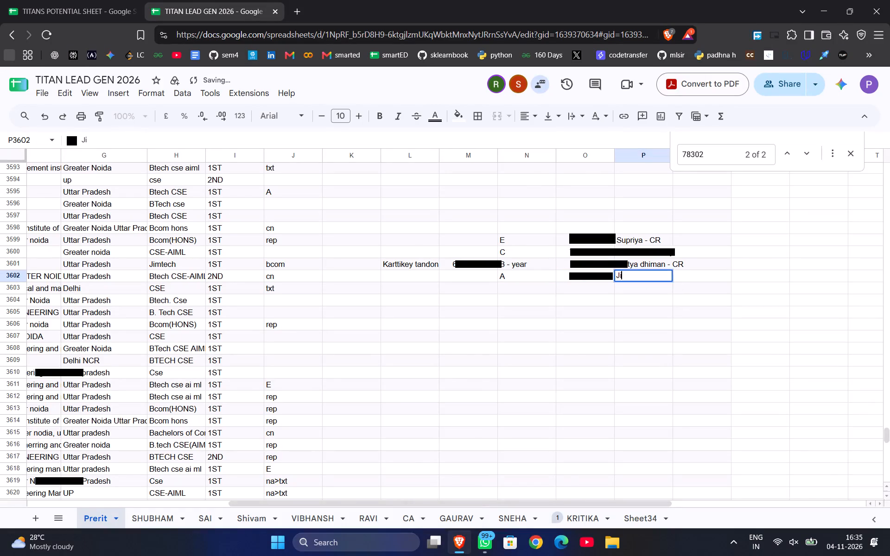
Complete the contact's first name as Jiya in cell P3602, beside the contact number in row 3602.
text(ya)
key(Return)
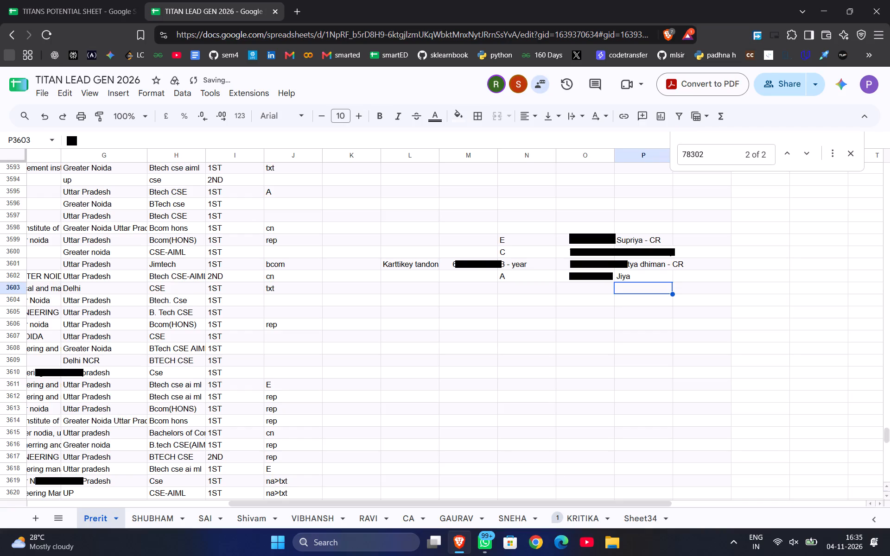
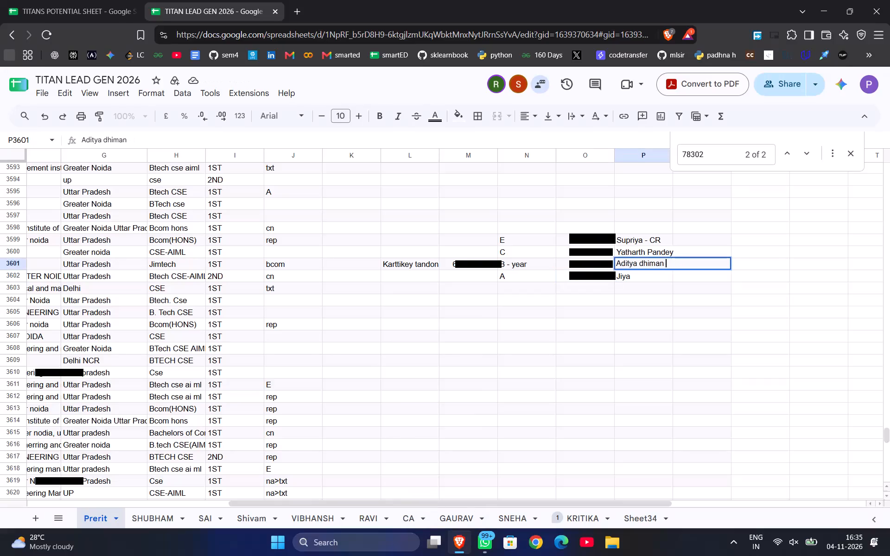
Trim the last trailing character from the contact's name in cell P3601, leaving only the first name and surname.
key(BackSpace)
key(Return)
Remove the "- CR" suffix from the contact name in cell P3599, leaving only Supriya.
key(Up)
key(Up)
key(Up)
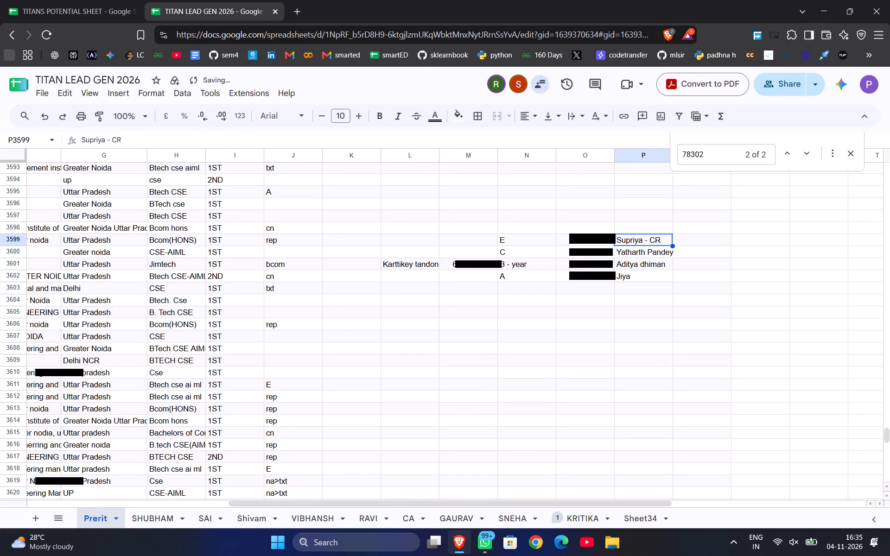
key(Return)
key(BackSpace)
key(BackSpace)
key(BackSpace)
key(BackSpace)
key(Return)
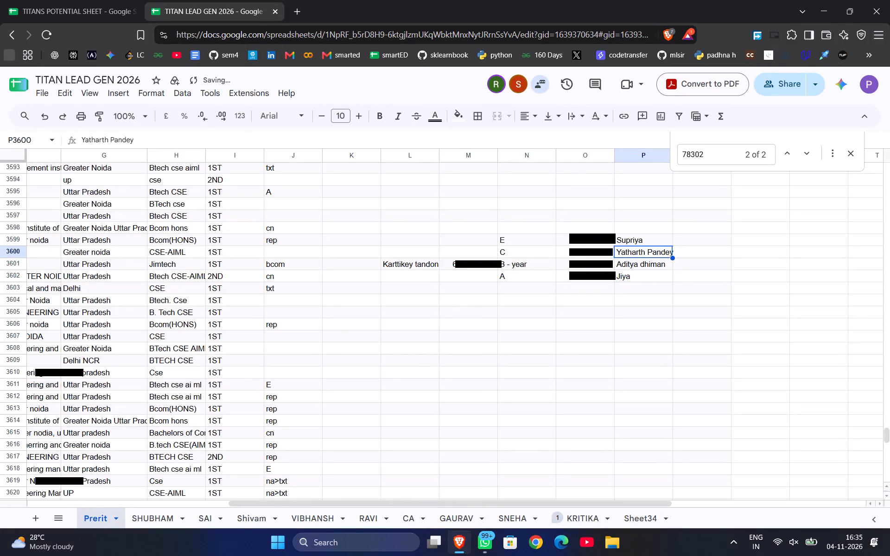
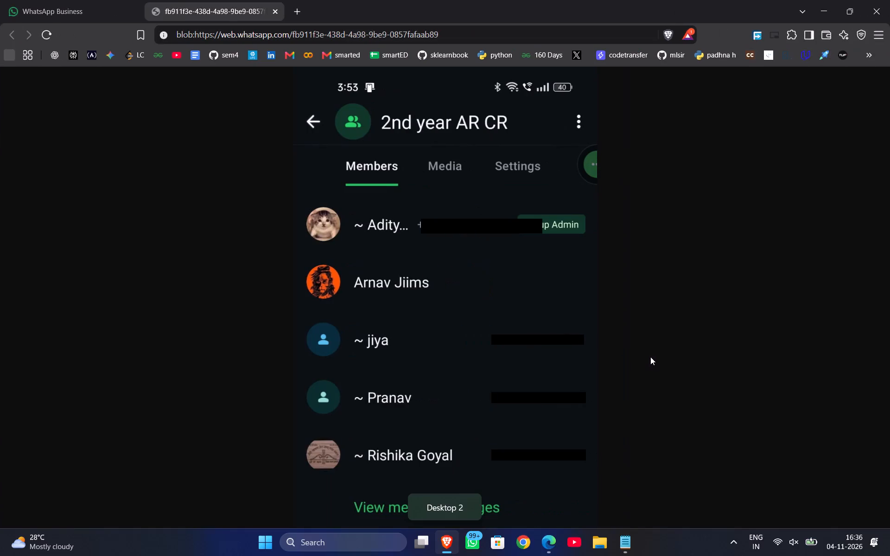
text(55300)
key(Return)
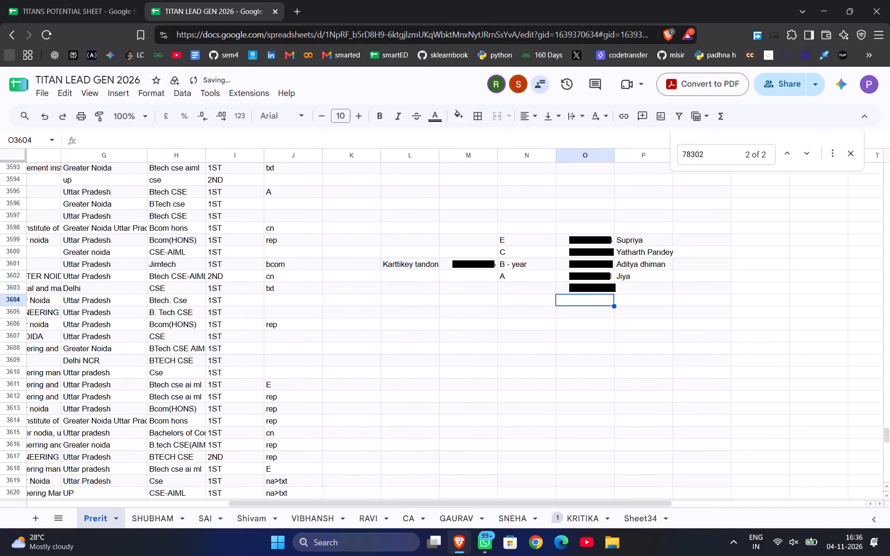
Open the contact number in cell O3603 for editing and select its entire content.
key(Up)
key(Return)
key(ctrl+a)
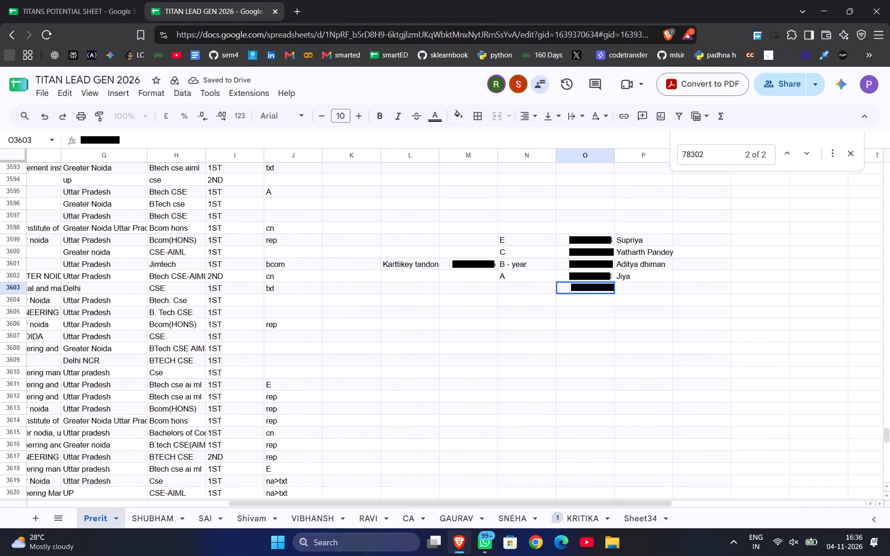
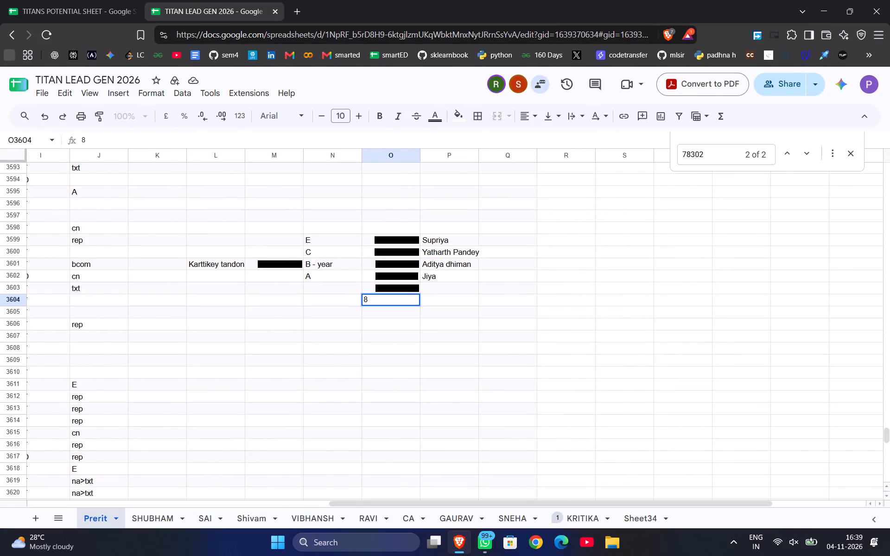
Enter the next group member's contact number from the 2nd year AR CR screenshot in cell O3604, correcting mistyped digits.
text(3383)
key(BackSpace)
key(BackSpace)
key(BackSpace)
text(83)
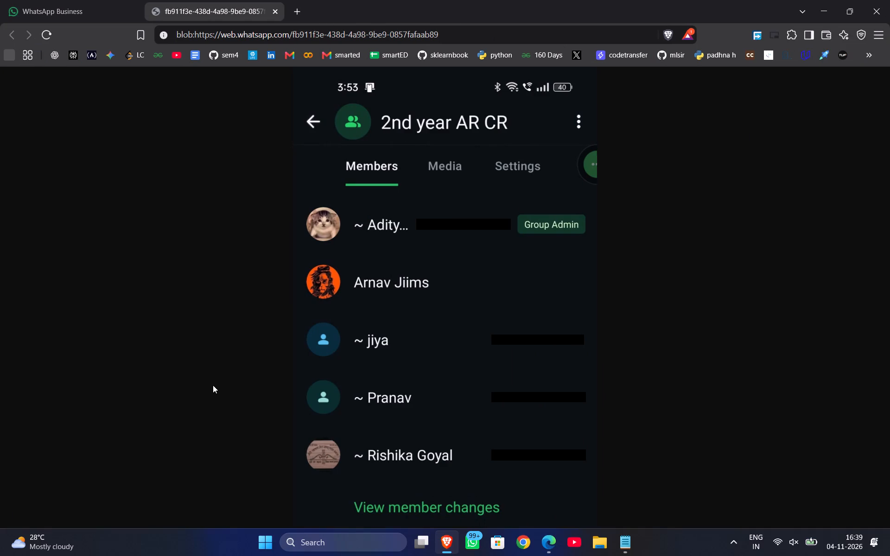
Enter the next 2nd year AR CR group member's contact number in cell O3604 of the Prerit sheet.
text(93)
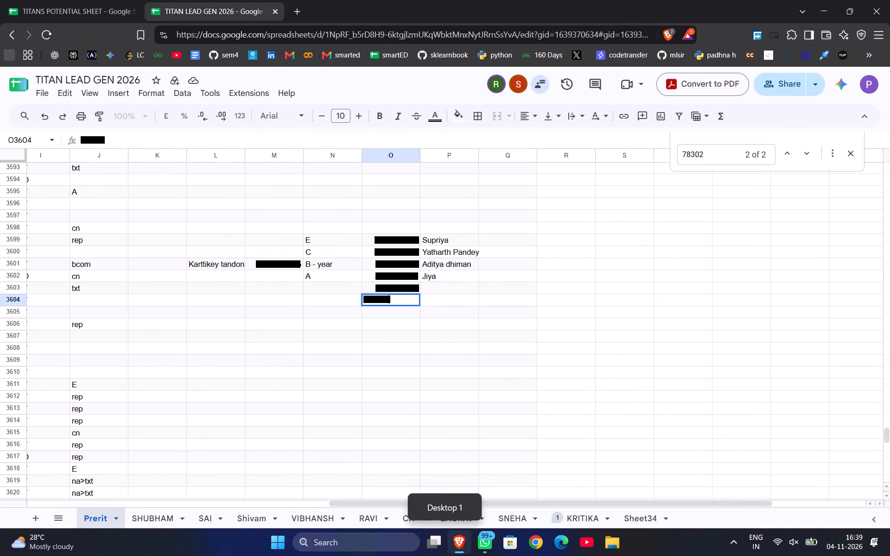
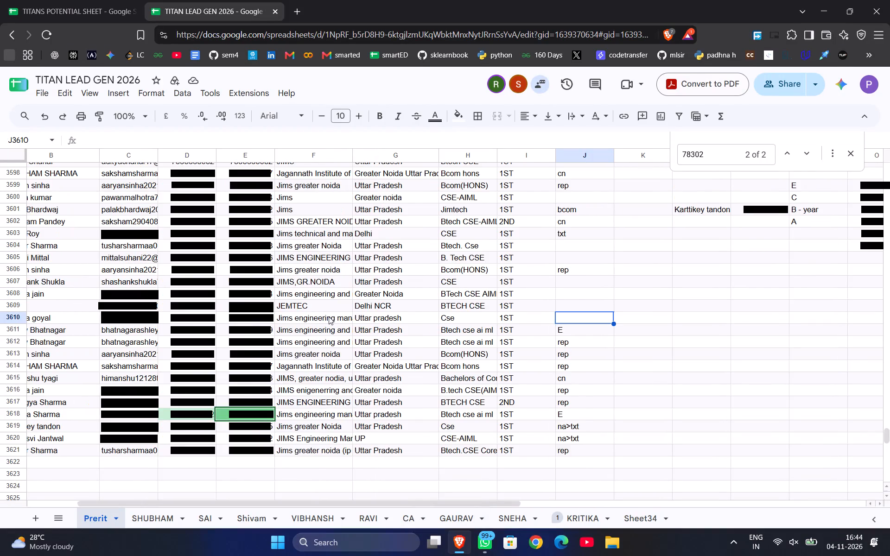
Search the sheet for the contact number in cell D3610 to check for duplicate entries of that lead.
click(276, 315)
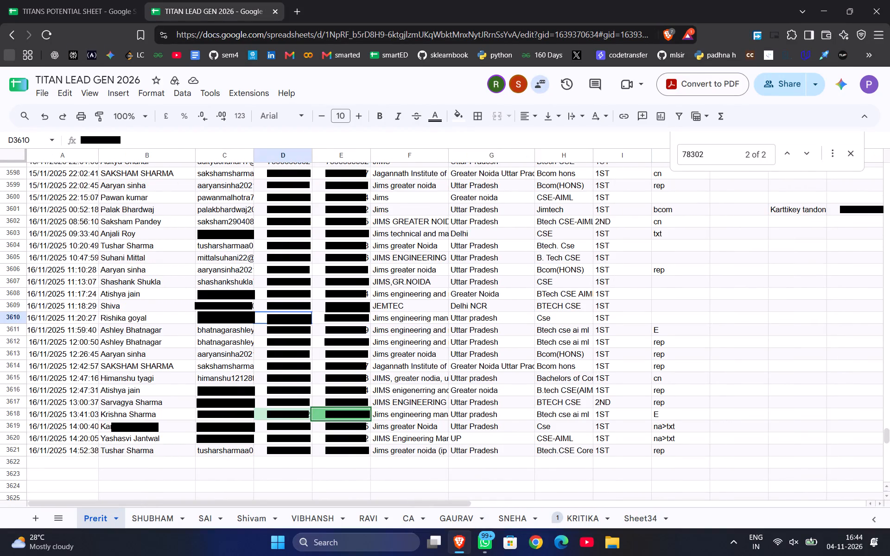
key(ctrl+c)
key(ctrl+f)
key(ctrl+v)
Enter the status txt in column J for the lead in row 3610.
scroll(276, 315, left, 2)
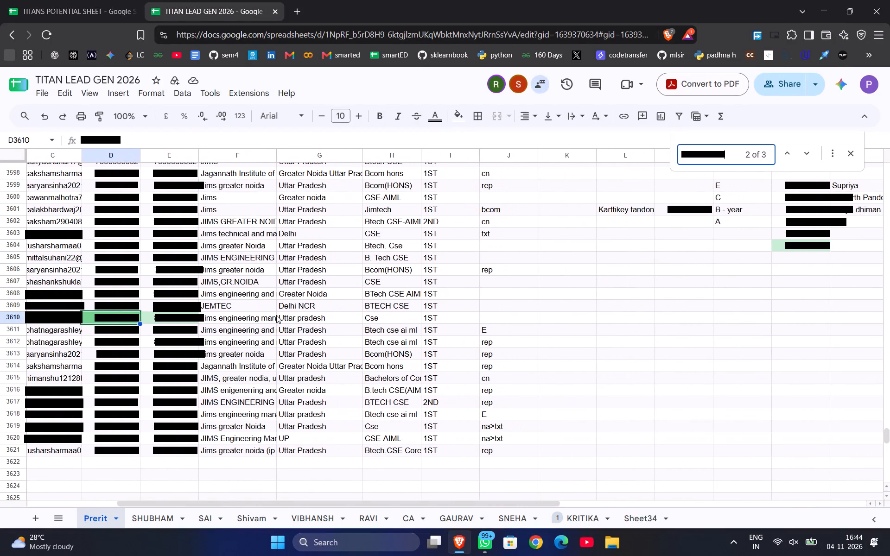
scroll(276, 315, left, 2)
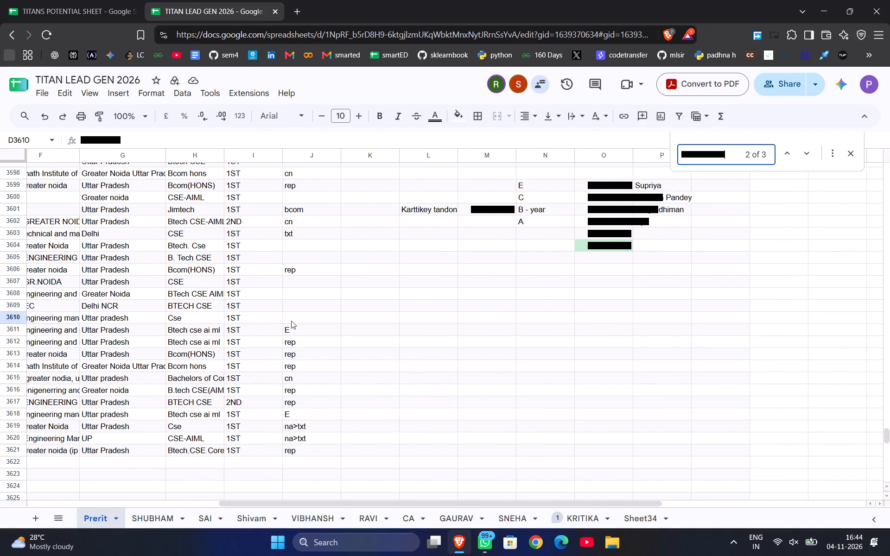
click(295, 319)
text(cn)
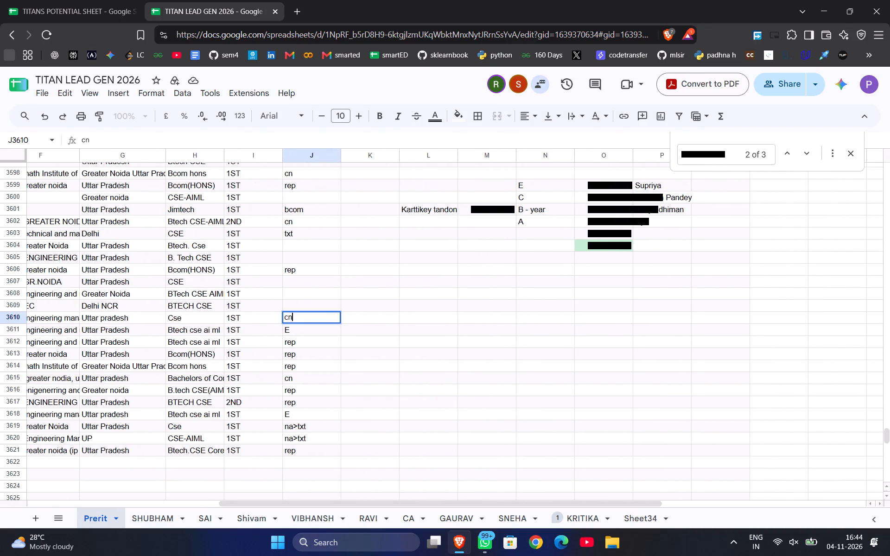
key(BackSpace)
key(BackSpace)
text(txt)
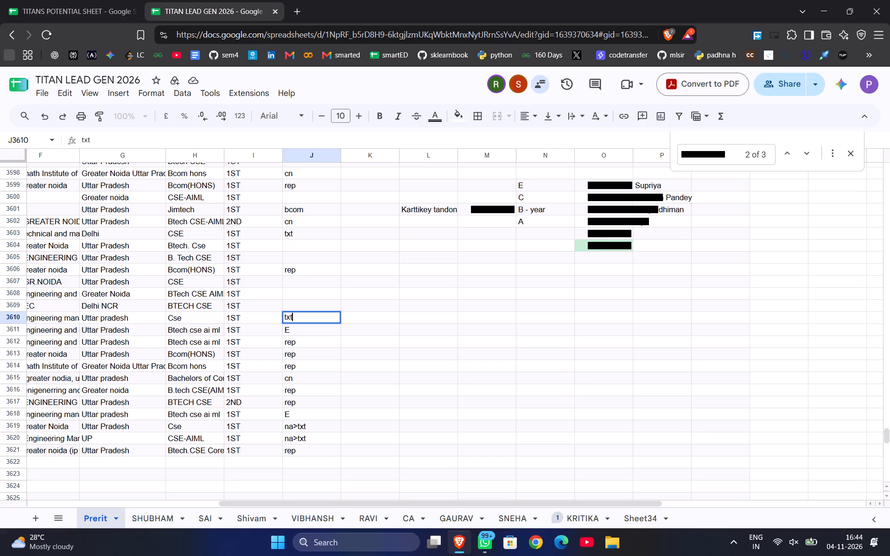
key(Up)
scroll(295, 319, right, 1)
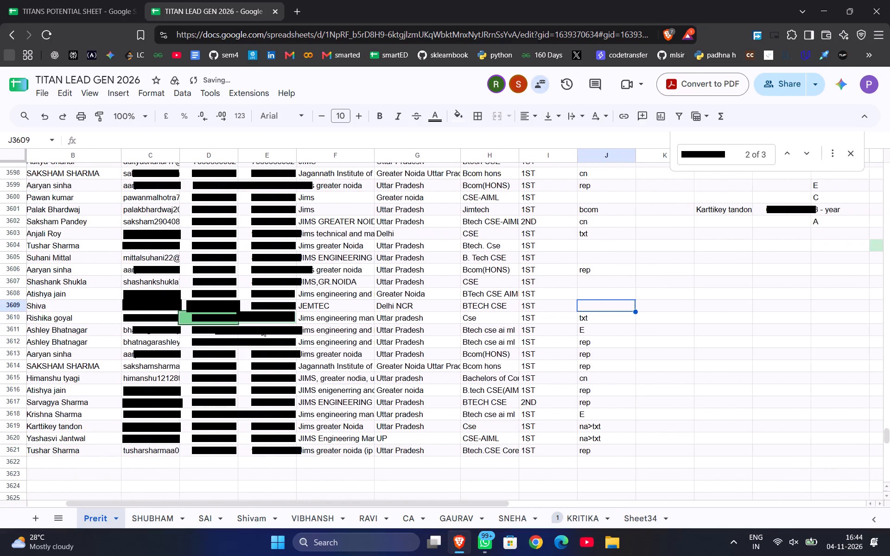
Search the Prerit sheet for other entries of the JEMTEC lead's contact number from cell D3609.
click(199, 303)
key(ctrl+c)
key(ctrl+f)
key(ctrl+v)
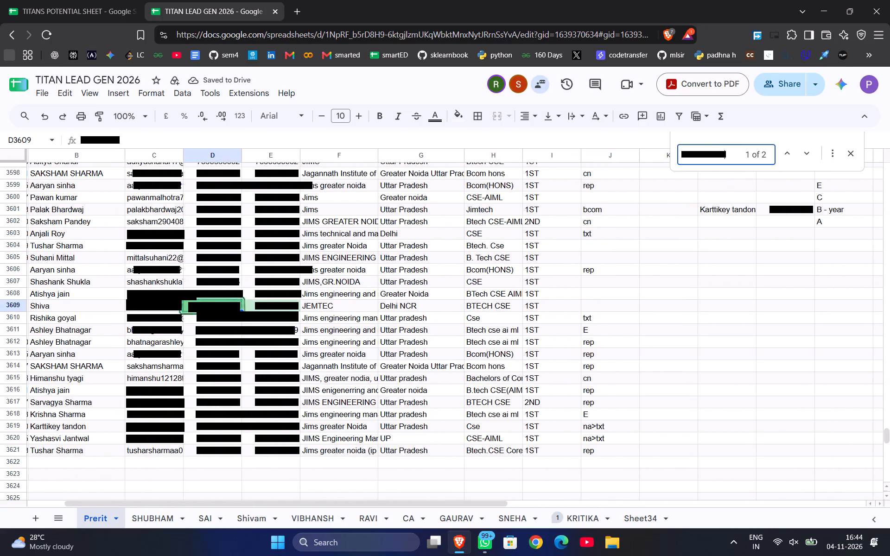
scroll(199, 303, right, 4)
scroll(199, 303, left, 1)
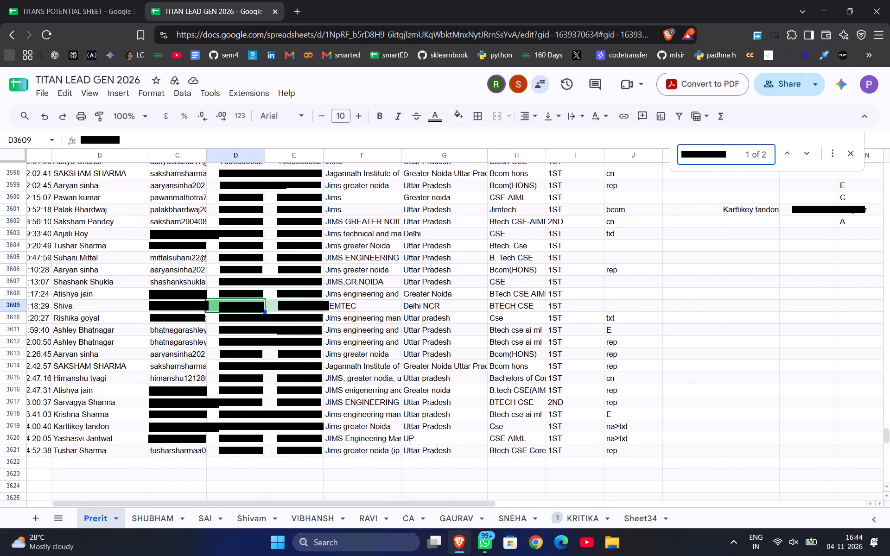
Open the JEMTEC lead's contact number in cell D3609 for editing.
triple_click(235, 303)
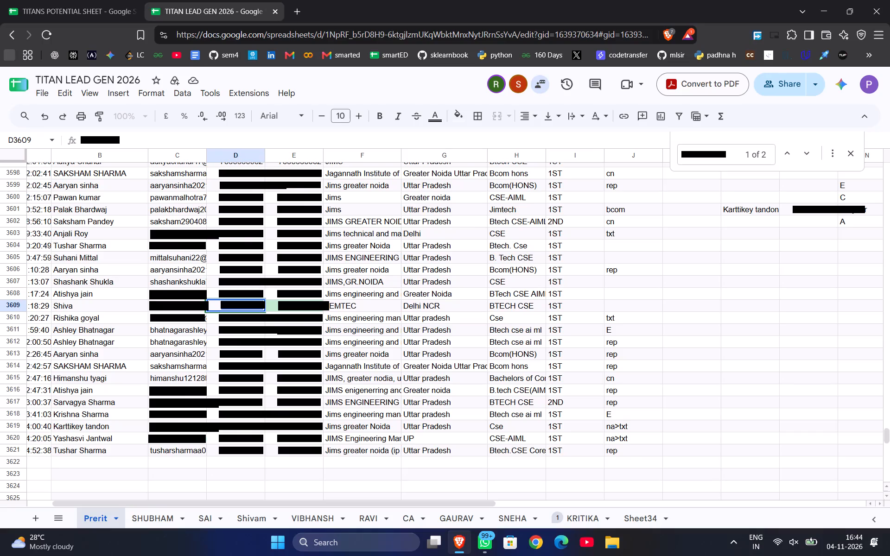
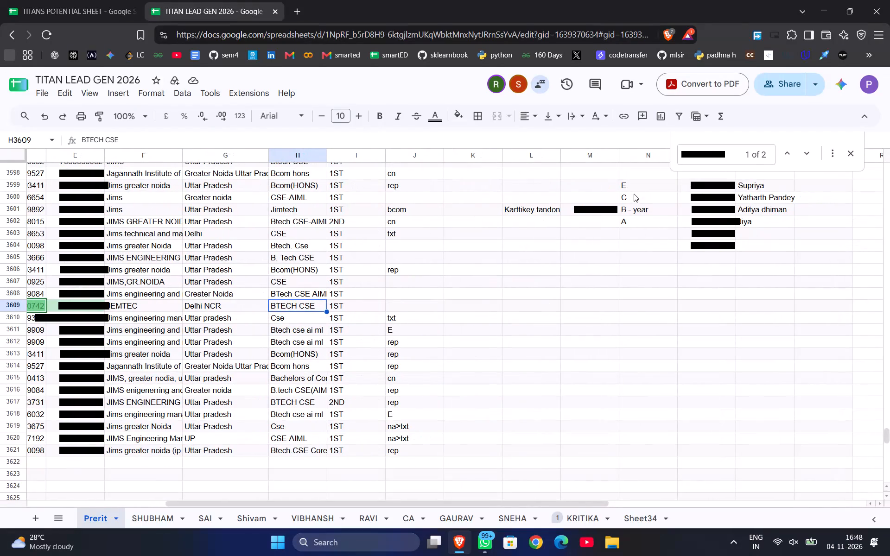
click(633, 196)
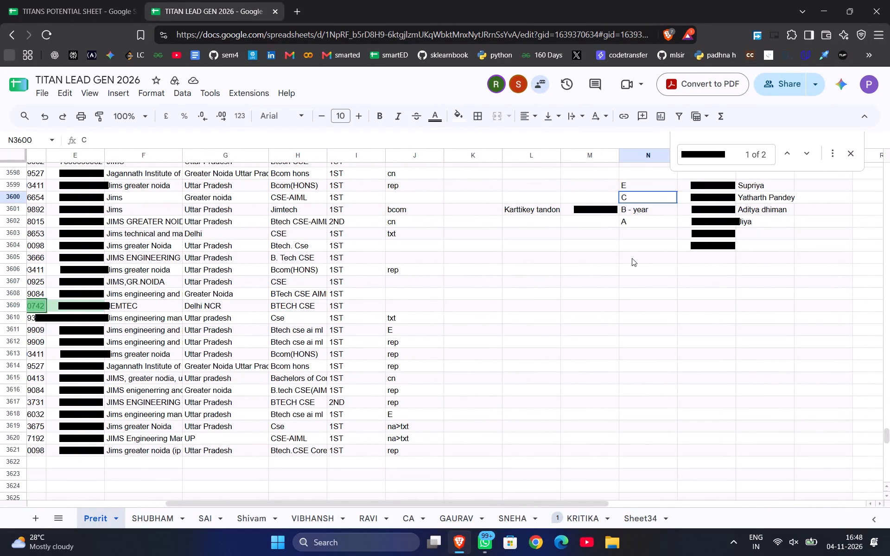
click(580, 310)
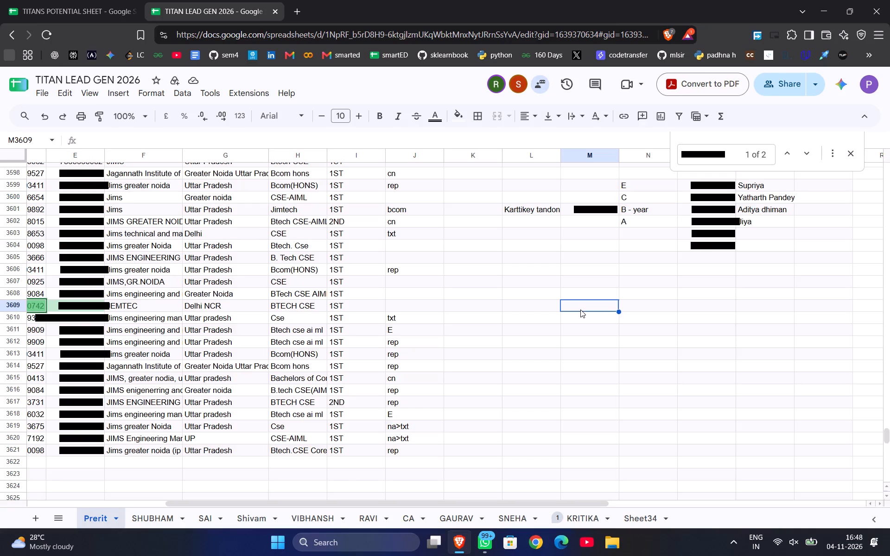
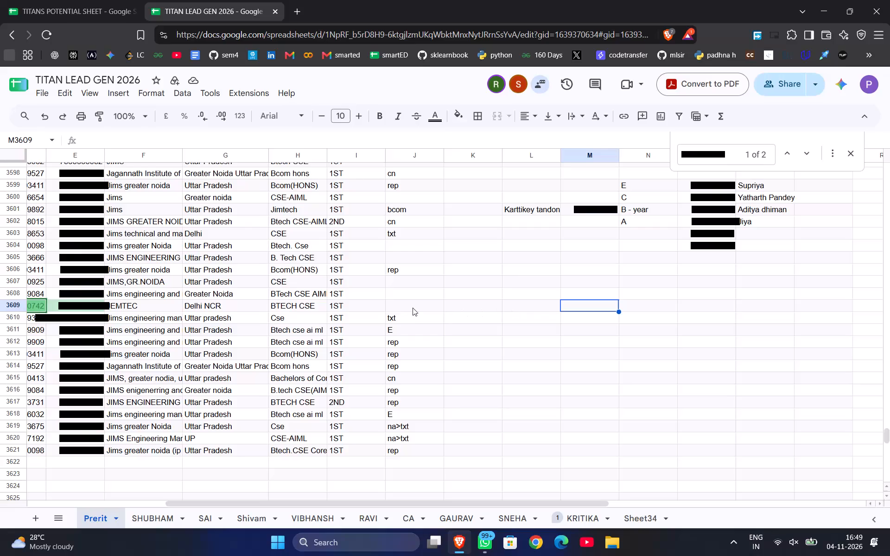
Enter the outreach status C in column J for the JEMTEC BTECH CSE lead in row 3609.
click(413, 308)
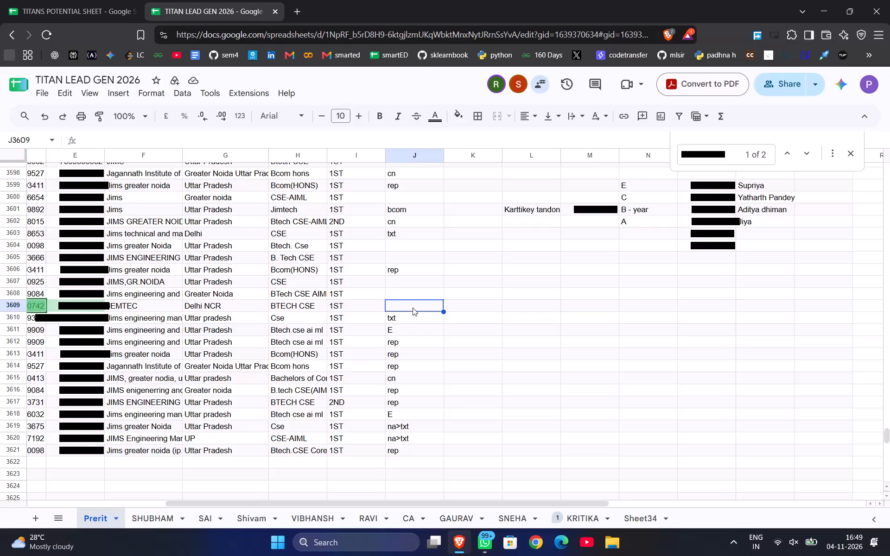
key(shift+c)
key(BackSpace)
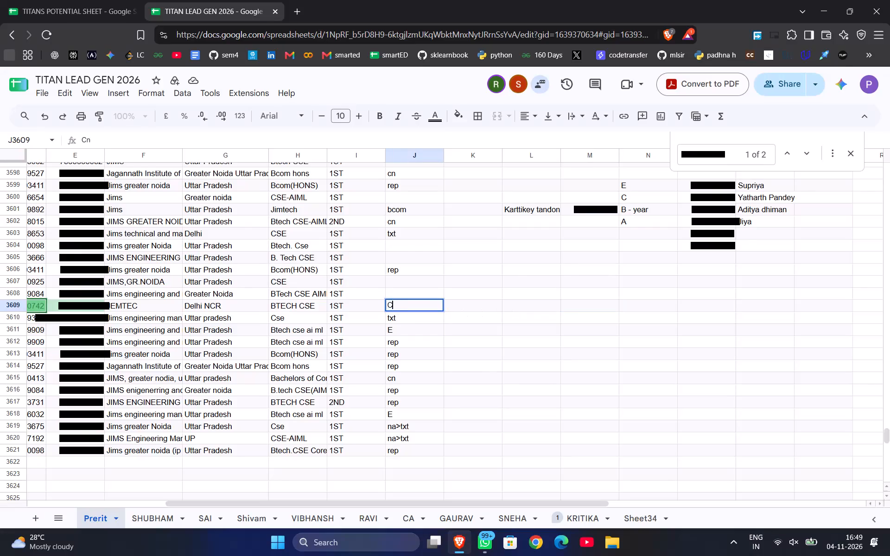
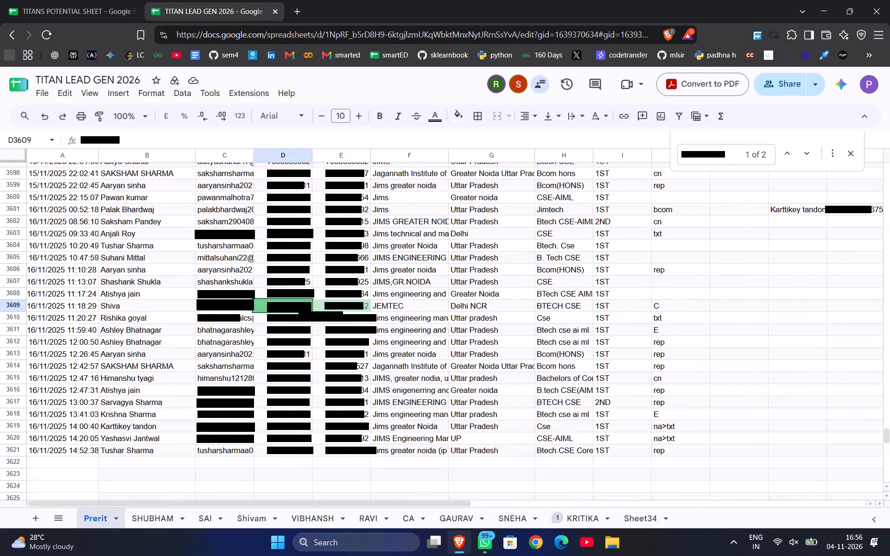
Cut the contents of cell D3608 in the Greater Noida BTech CSE AIML lead's row.
click(284, 290)
triple_click(284, 290)
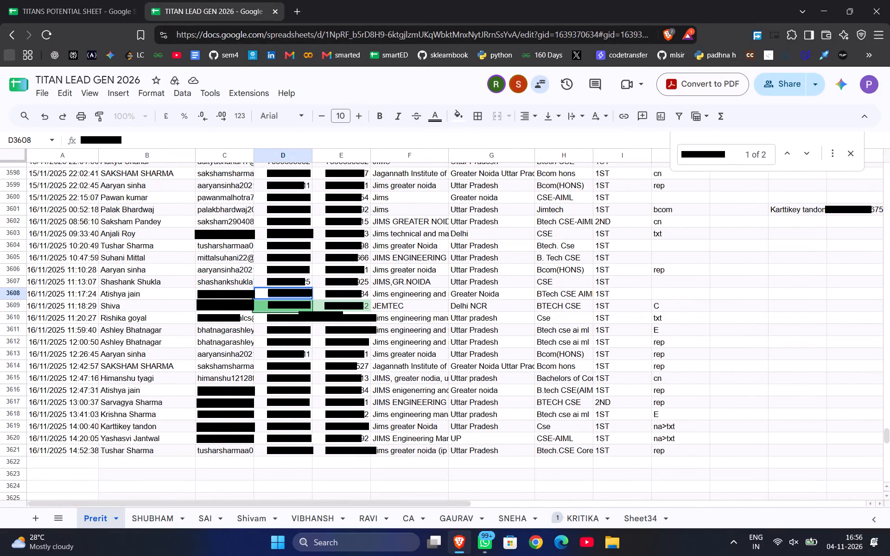
key(ctrl+x)
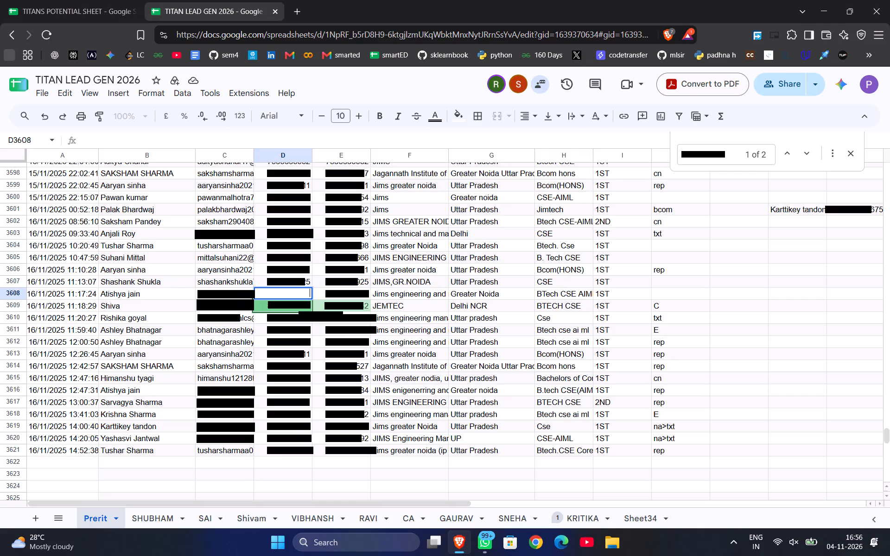
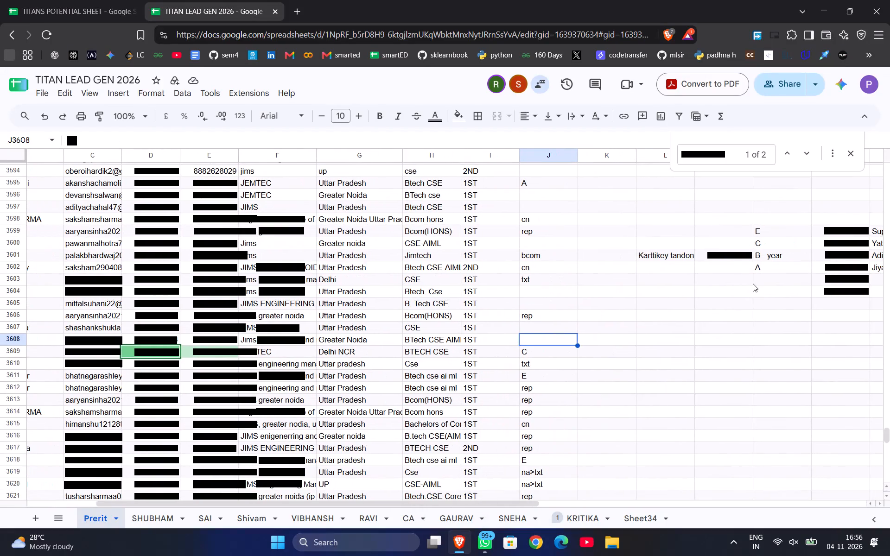
Enter the outreach status "na" in cell J3608 for the Greater Noida BTech CSE AIML lead.
text(na)
key(BackSpace)
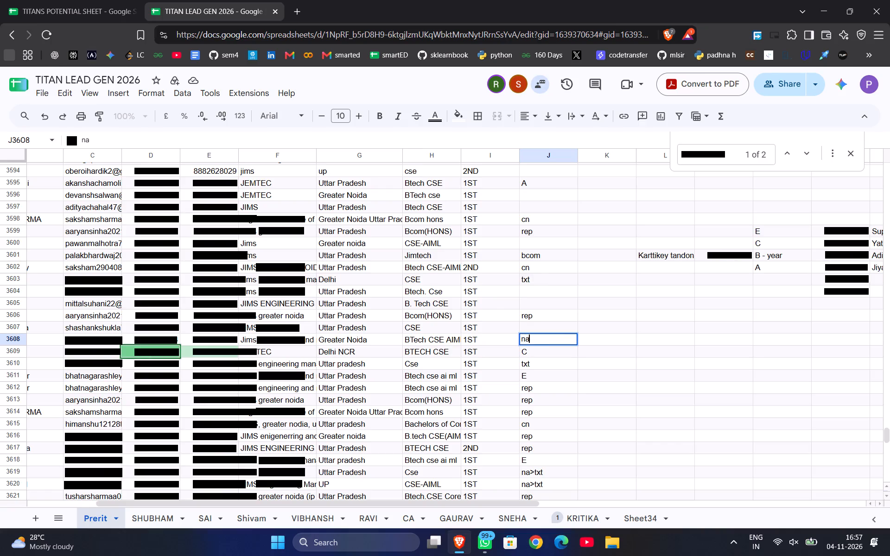
key(Up)
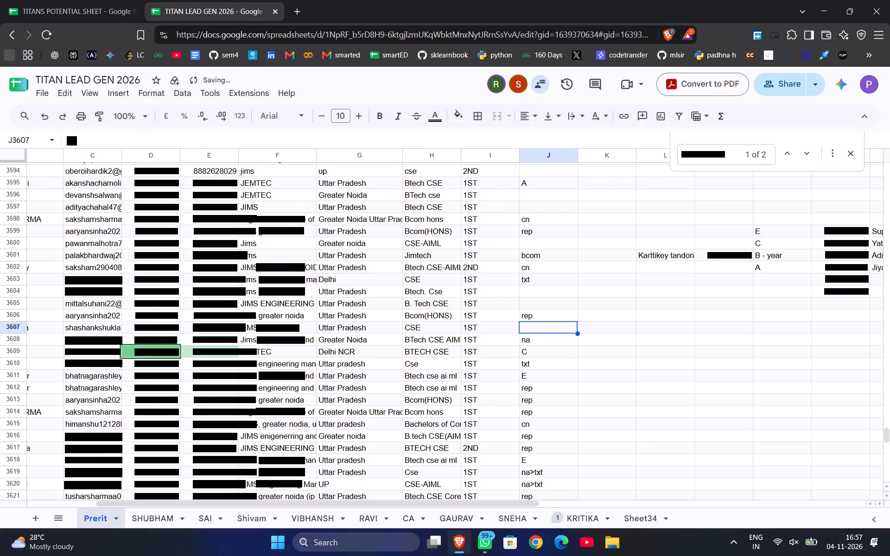
Copy the contact number from cell D3607 in the Uttar Pradesh CSE lead's row.
scroll(878, 311, right, 3)
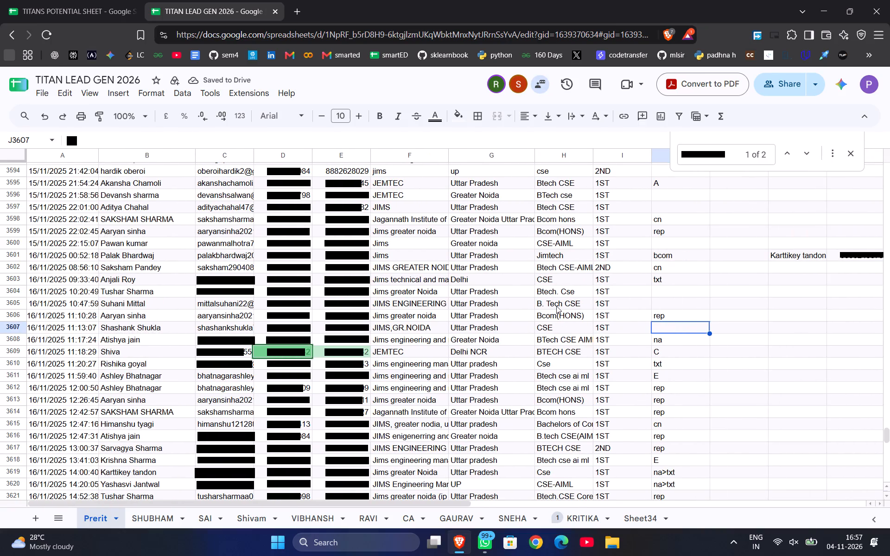
triple_click(289, 326)
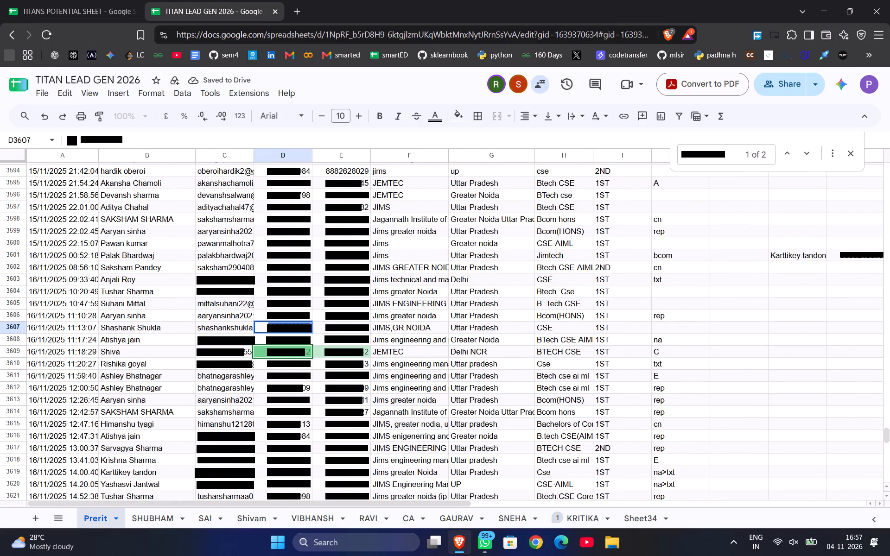
key(ctrl+c)
key(ctrl+c)
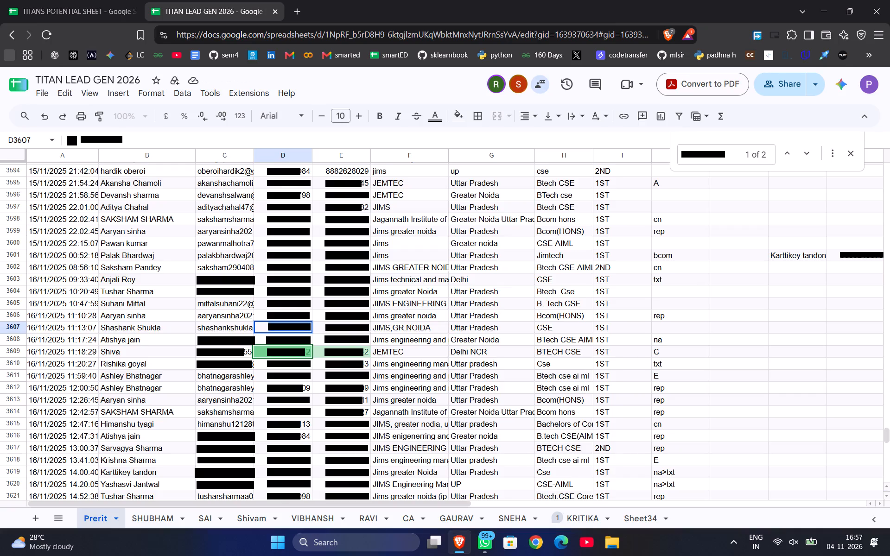
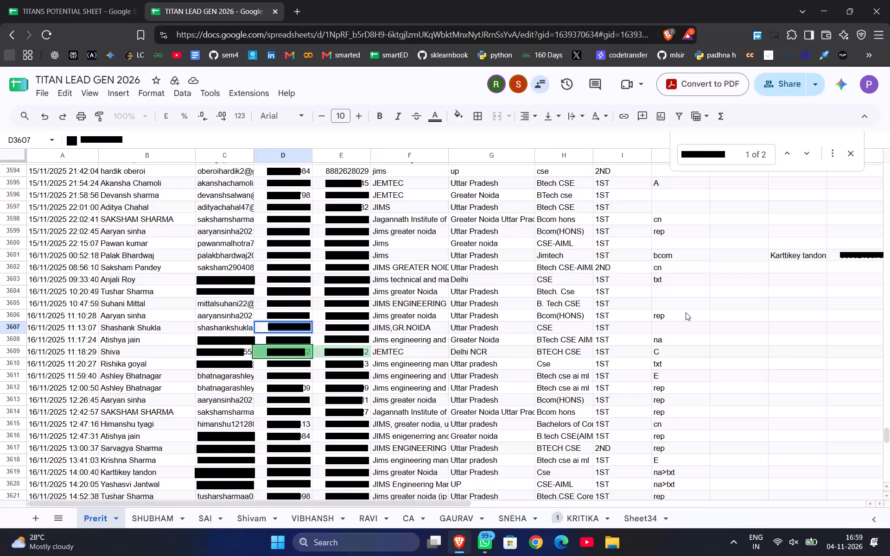
Look through the status column around and above row 3607 for leads without an outreach status.
click(678, 325)
scroll(678, 325, up, 1)
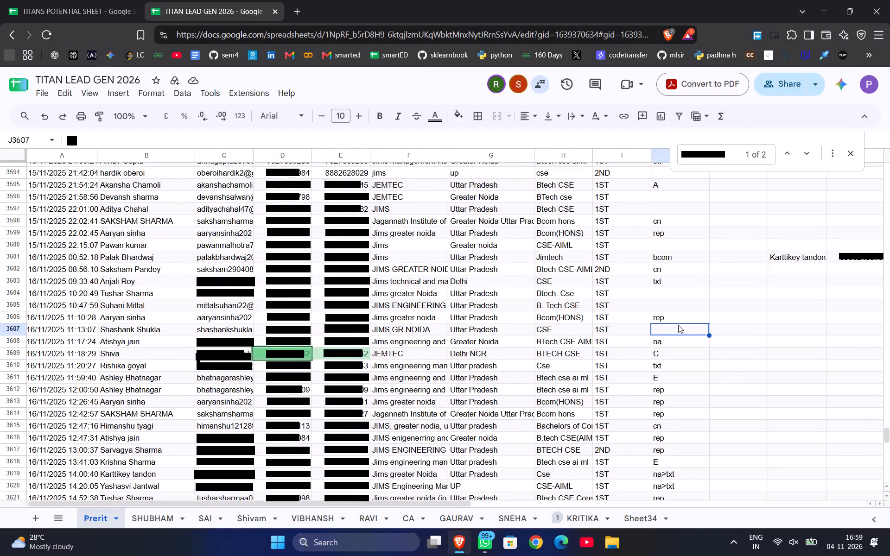
scroll(678, 325, up, 5)
scroll(678, 325, down, 5)
scroll(678, 325, up, 1)
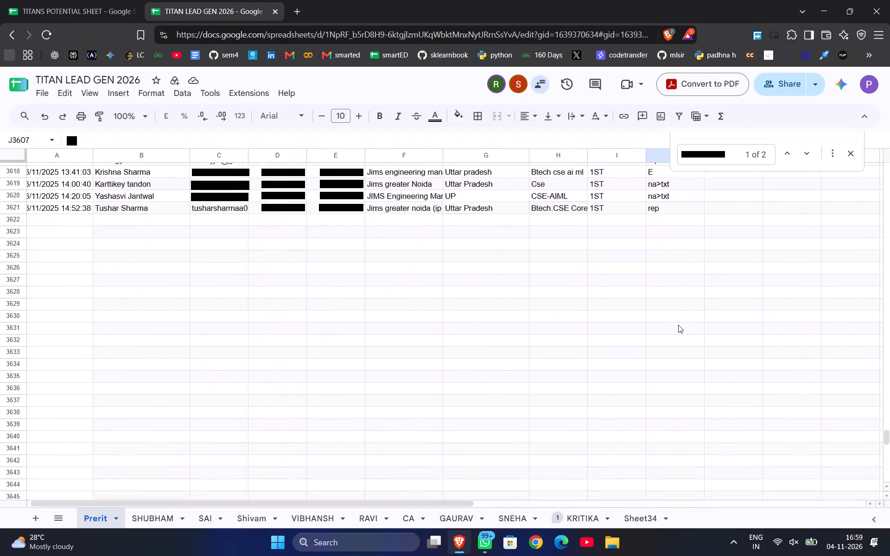
scroll(678, 325, up, 5)
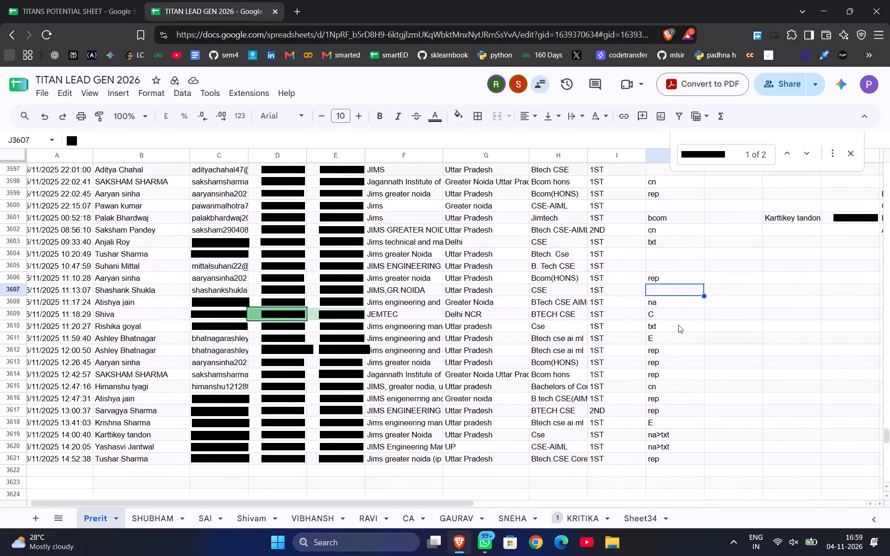
scroll(678, 325, up, 3)
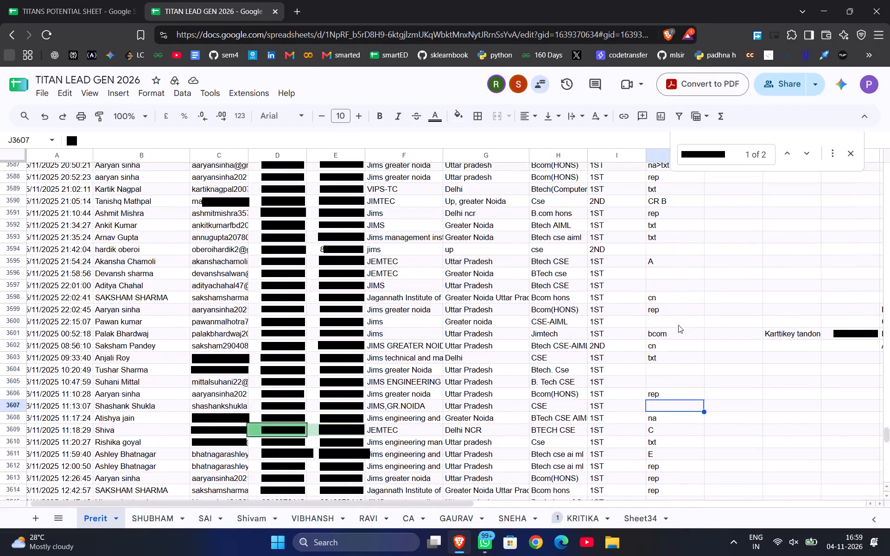
scroll(678, 325, up, 2)
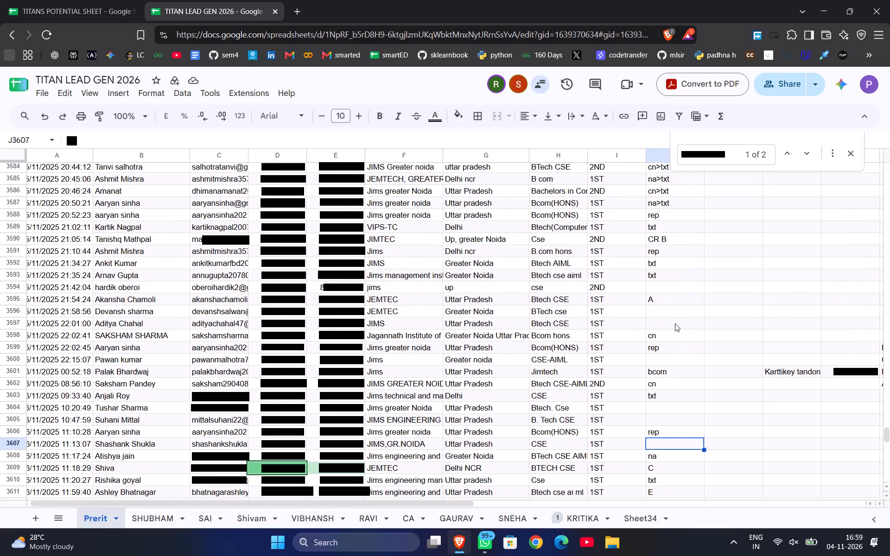
Copy the contact number from cell D3594 in the 2nd-year JIMS CSE lead's row.
click(661, 291)
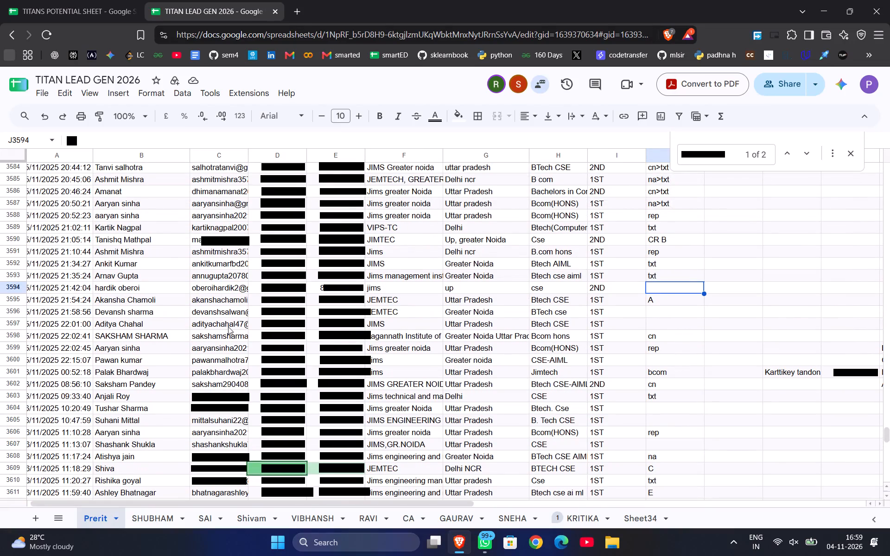
triple_click(292, 292)
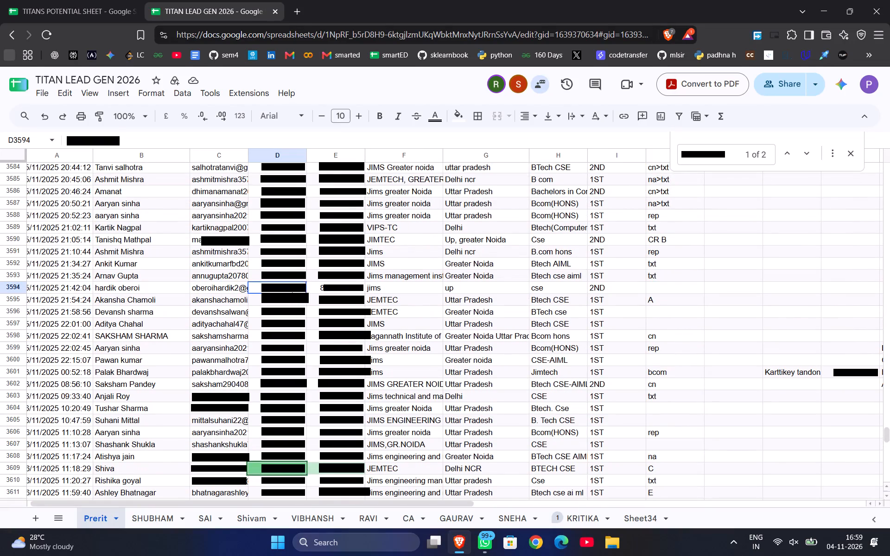
click(292, 292)
triple_click(292, 285)
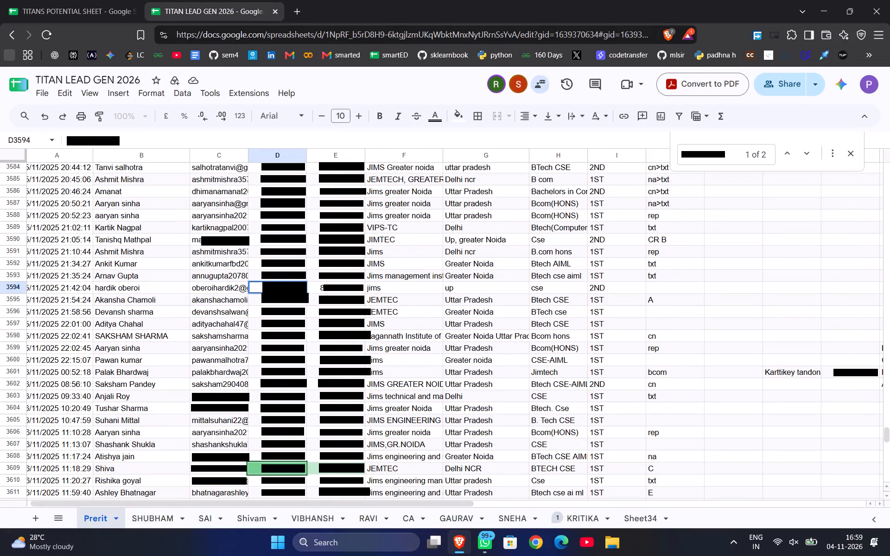
key(ctrl+c)
key(ctrl+c)
key(ctrl+c)
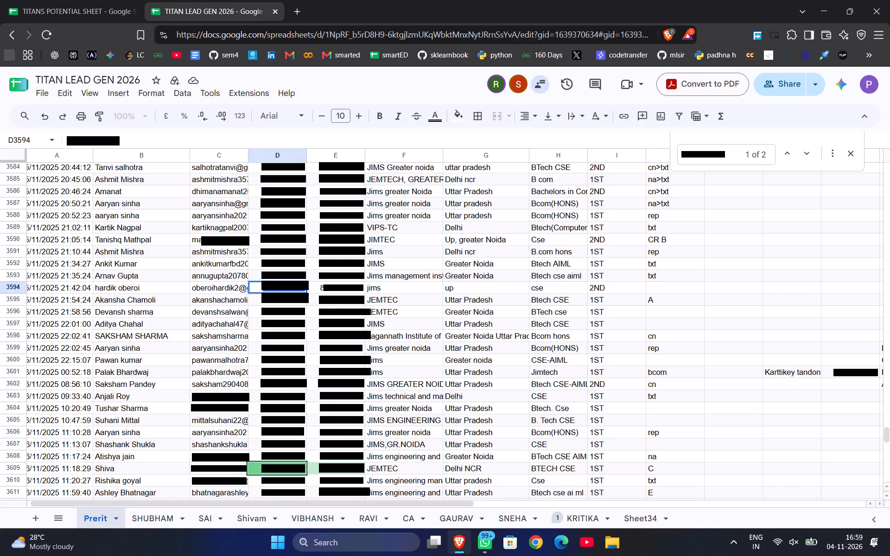
key(ctrl+c)
key(ctrl+c)
key(ctrl+c)
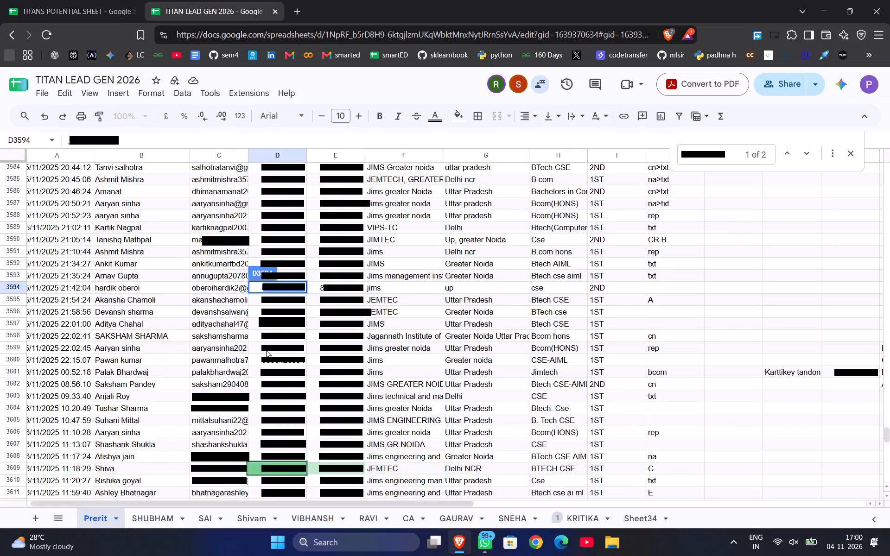
Enter the outreach status "invalid" in cell J3594 for the 2nd-year JIMS CSE lead.
click(390, 293)
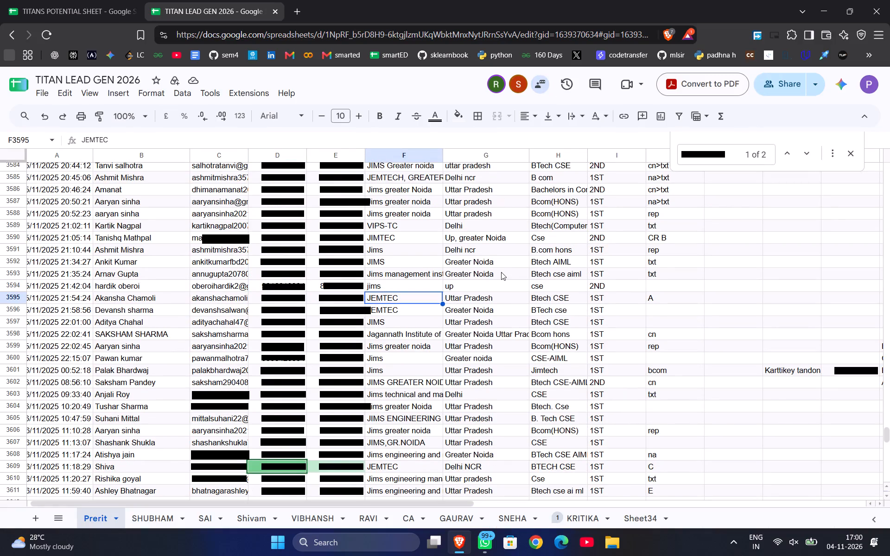
click(655, 291)
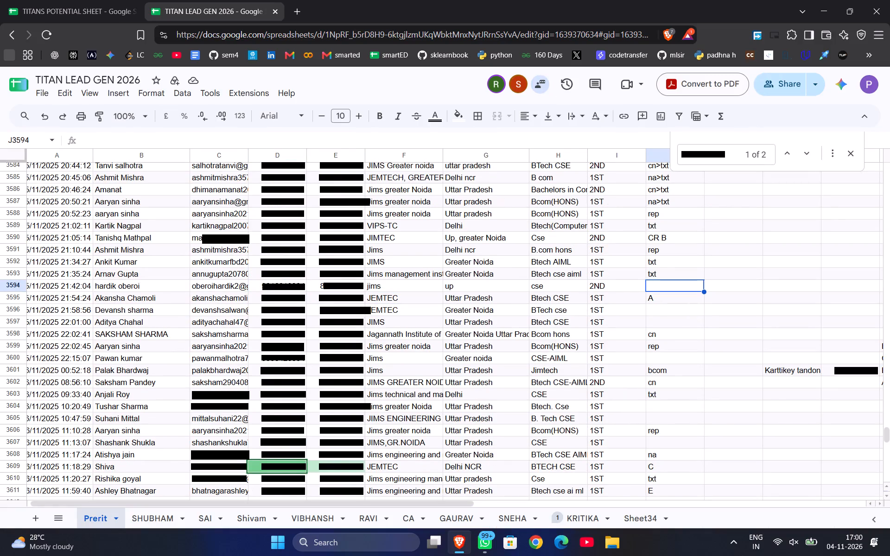
text(in)
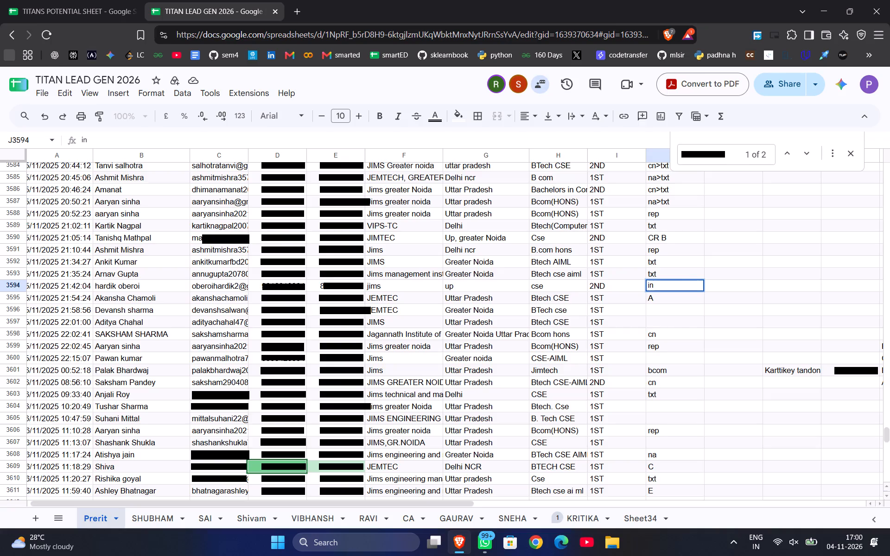
scroll(655, 291, right, 2)
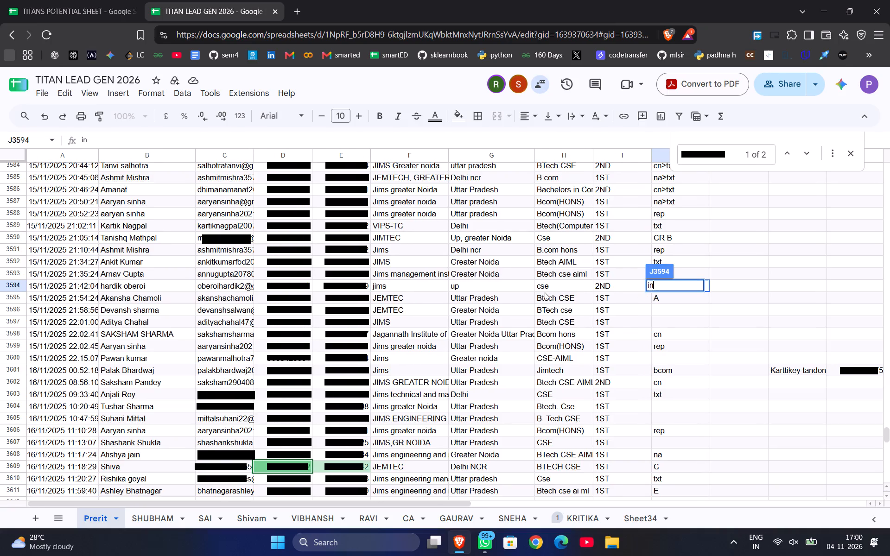
click(695, 284)
text(va)
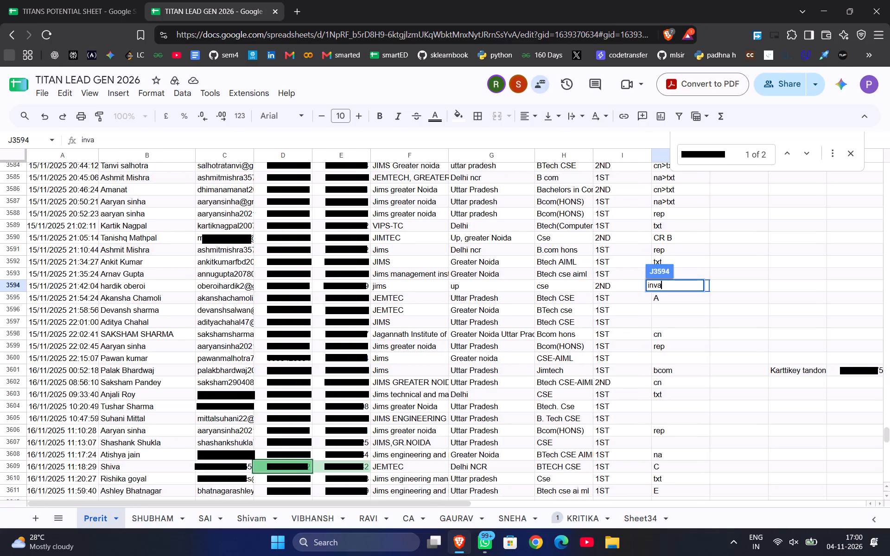
text(li)
key(d)
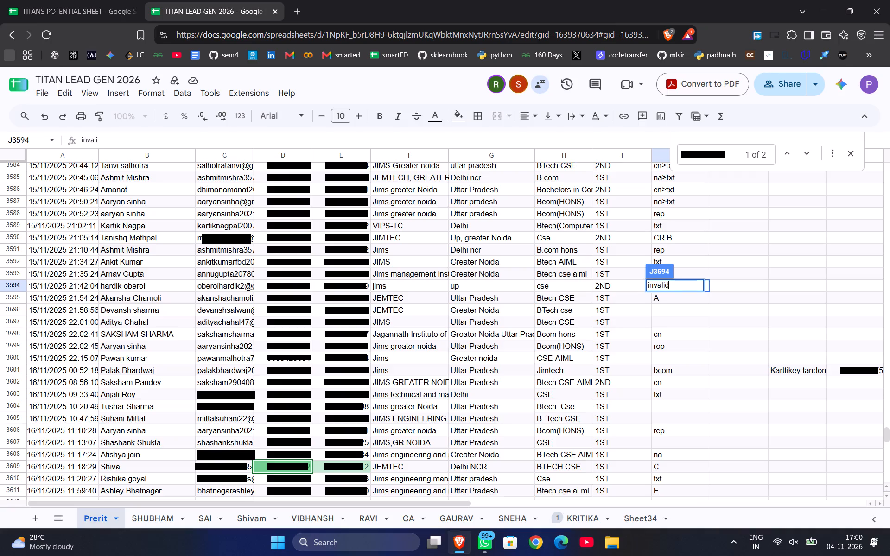
key(Down)
key(Return)
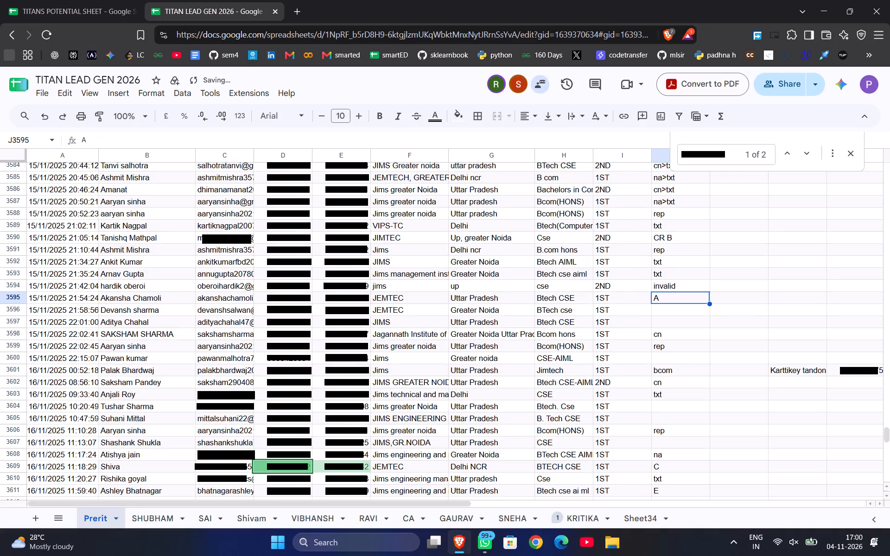
Copy the contact number from cell D3596 in the Greater Noida JEMTEC BTech CSE lead's row.
key(Down)
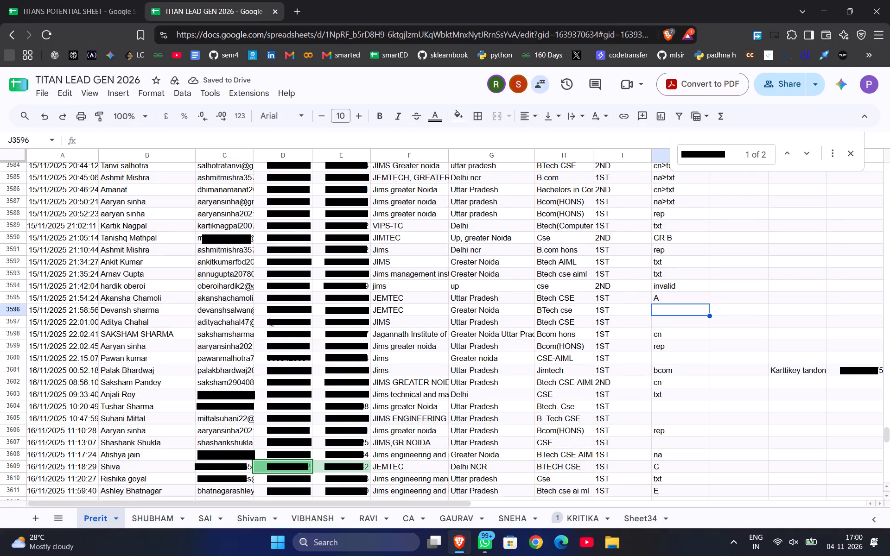
triple_click(300, 310)
click(300, 310)
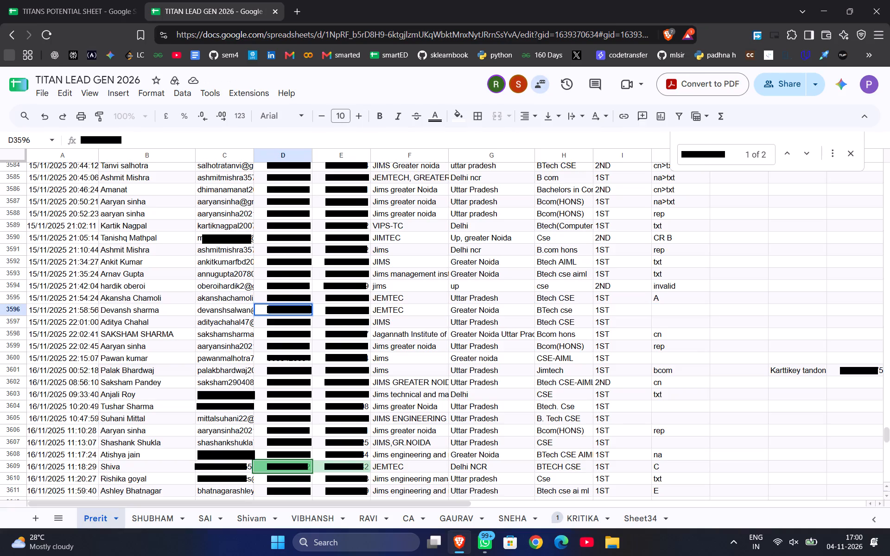
key(ctrl+c)
key(ctrl+c)
key(ctrl+c)
key(ctrl+c)
key(ctrl+c)
Examine the second contact number in cell E3596 of the Greater Noida JEMTEC lead's row up close.
scroll(318, 315, right, 1)
scroll(385, 341, right, 1)
scroll(348, 385, right, 4)
click(423, 383)
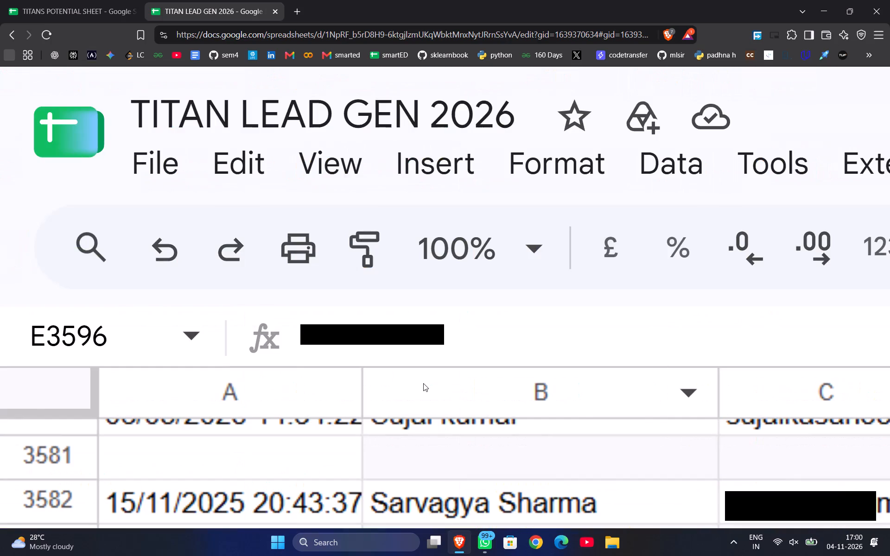
scroll(423, 383, down, 5)
scroll(423, 383, left, 1)
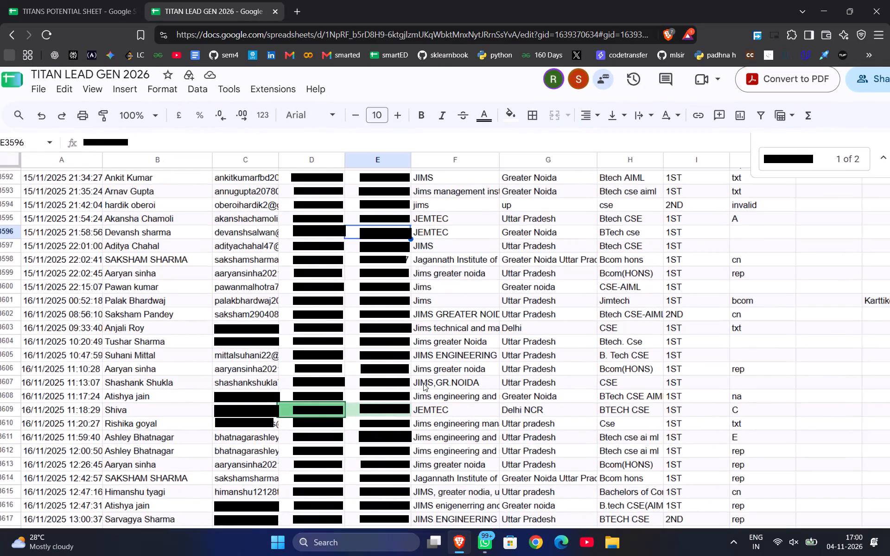
click(550, 311)
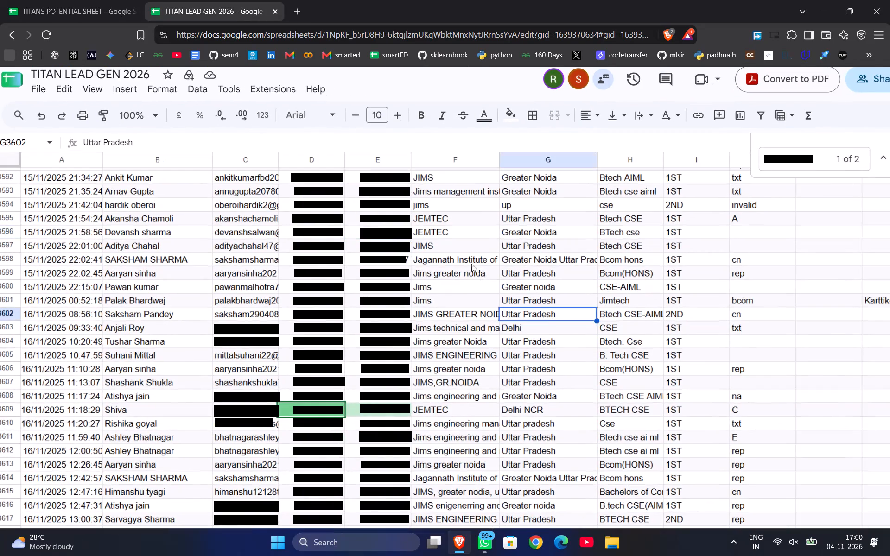
click(391, 232)
scroll(391, 232, right, 1)
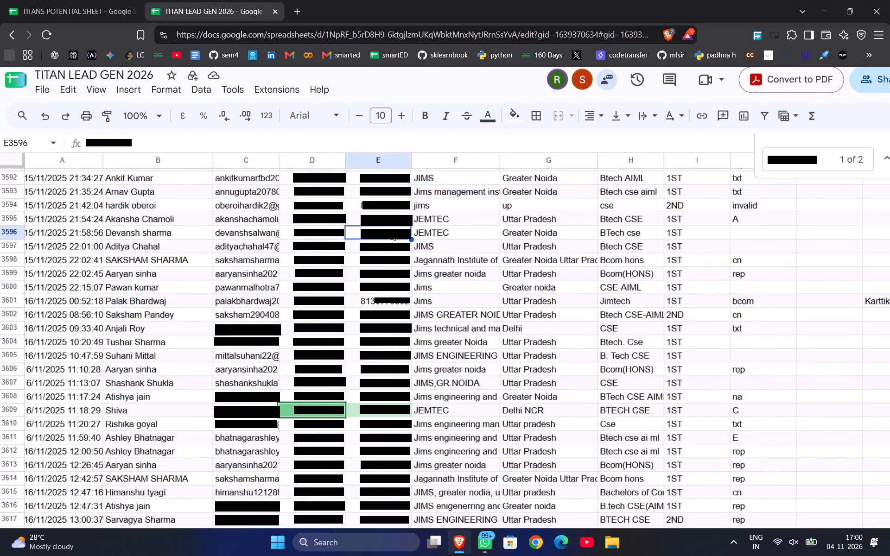
scroll(391, 232, right, 1)
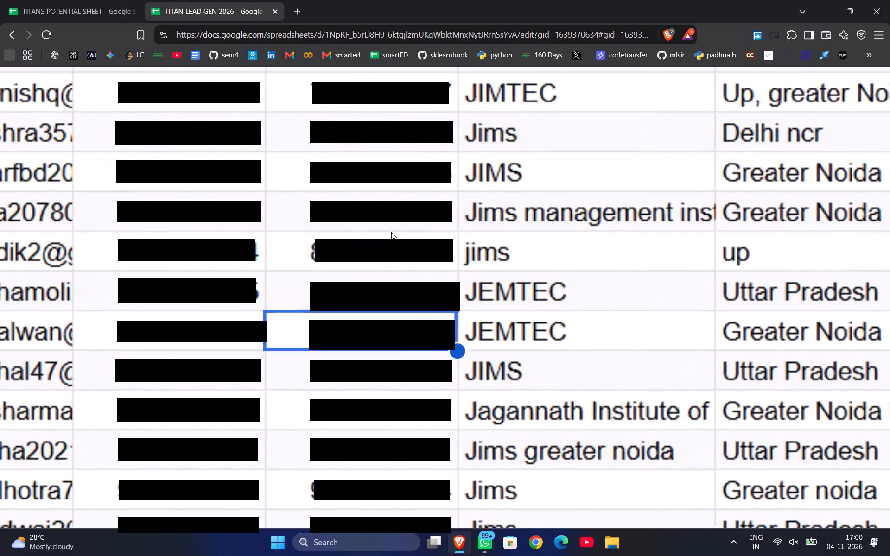
scroll(391, 232, right, 1)
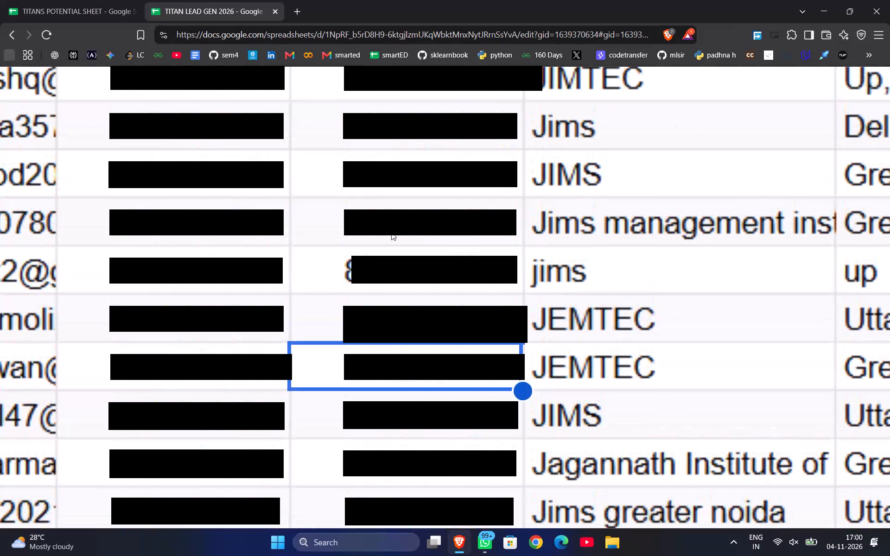
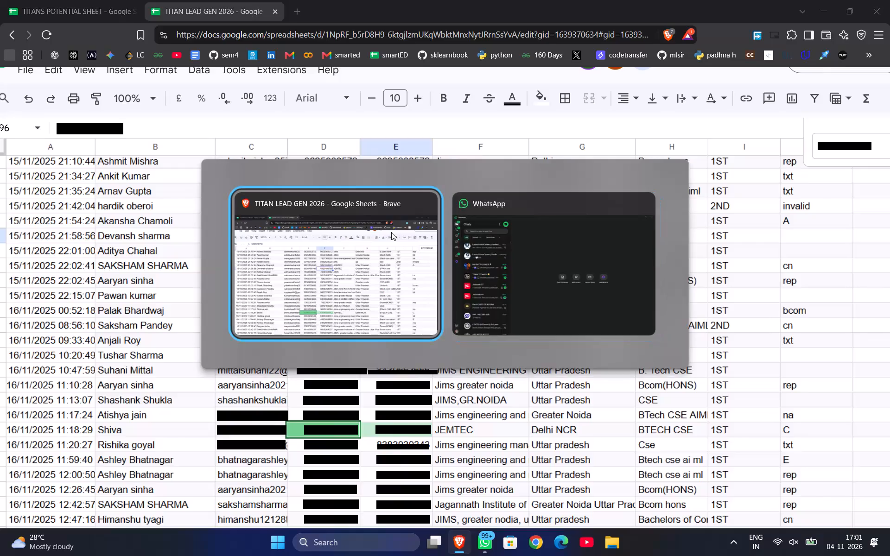
Examine the Greater Noida JEMTEC lead's row 3596 and its neighbours alongside the section letters, numbers and names noted in columns N to P.
scroll(391, 232, left, 3)
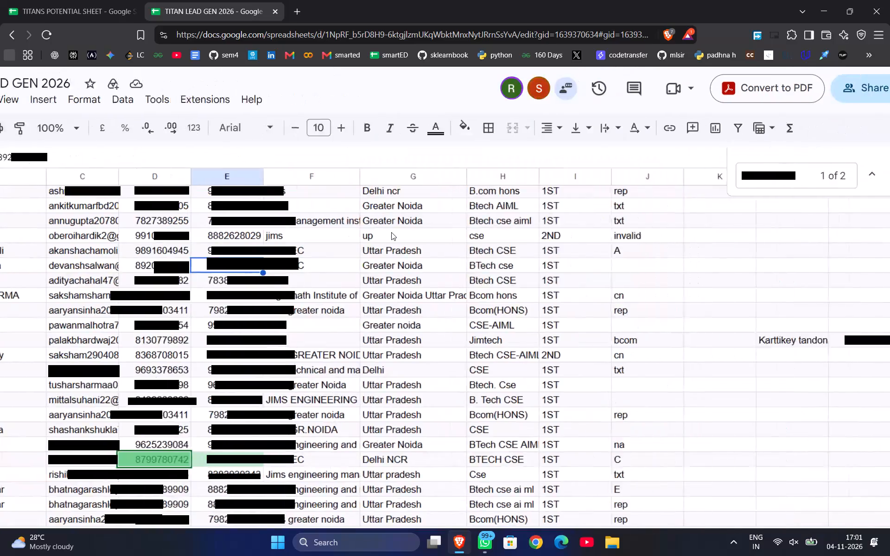
scroll(391, 232, left, 5)
scroll(391, 232, right, 3)
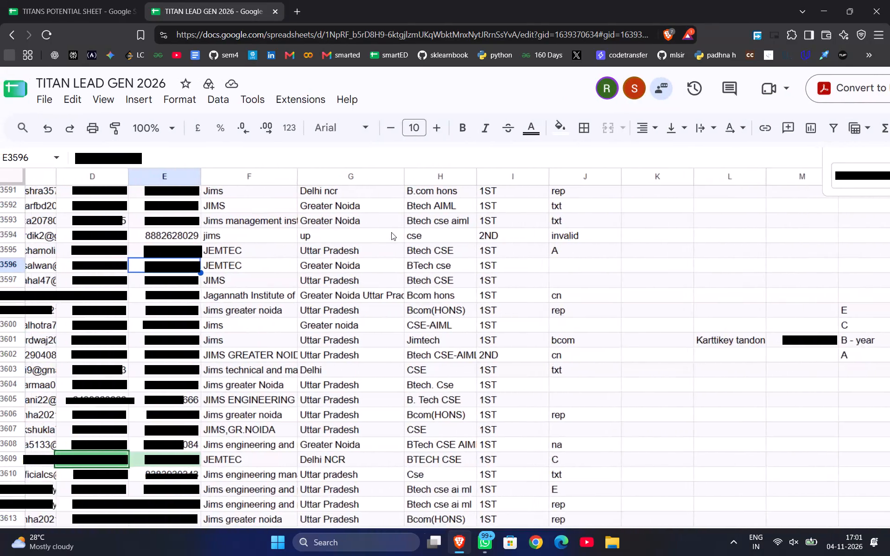
scroll(391, 232, left, 3)
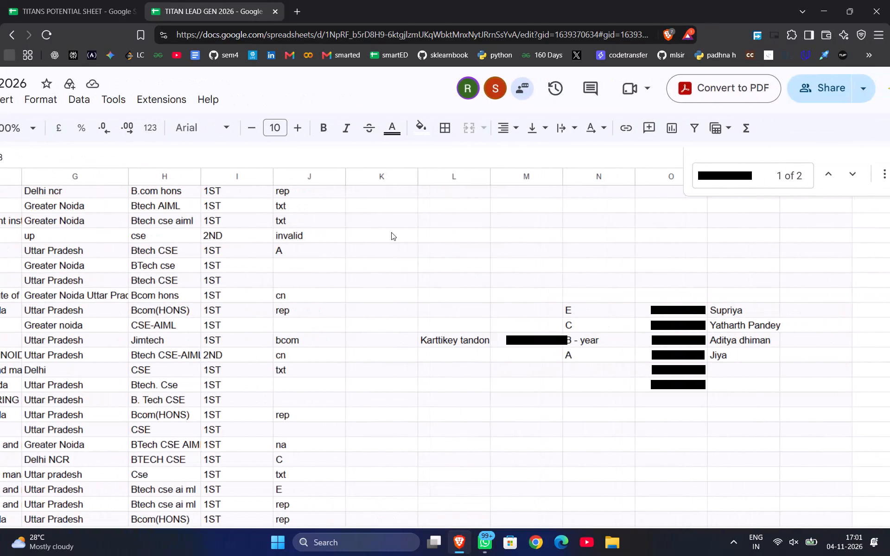
scroll(391, 232, right, 7)
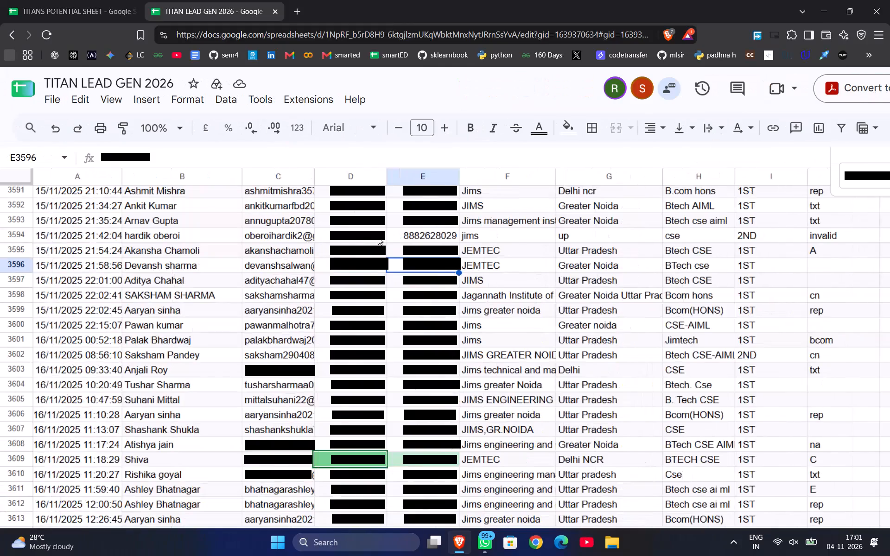
click(519, 264)
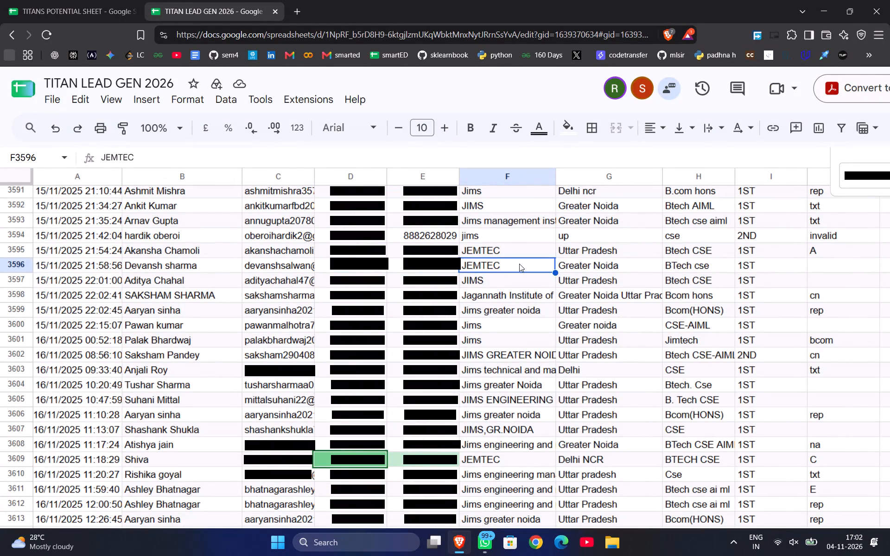
scroll(519, 264, left, 7)
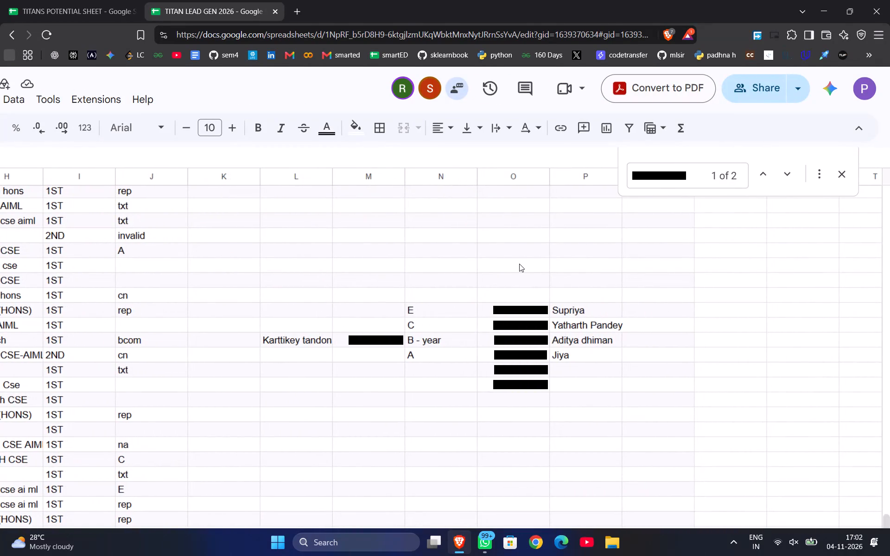
scroll(519, 264, right, 5)
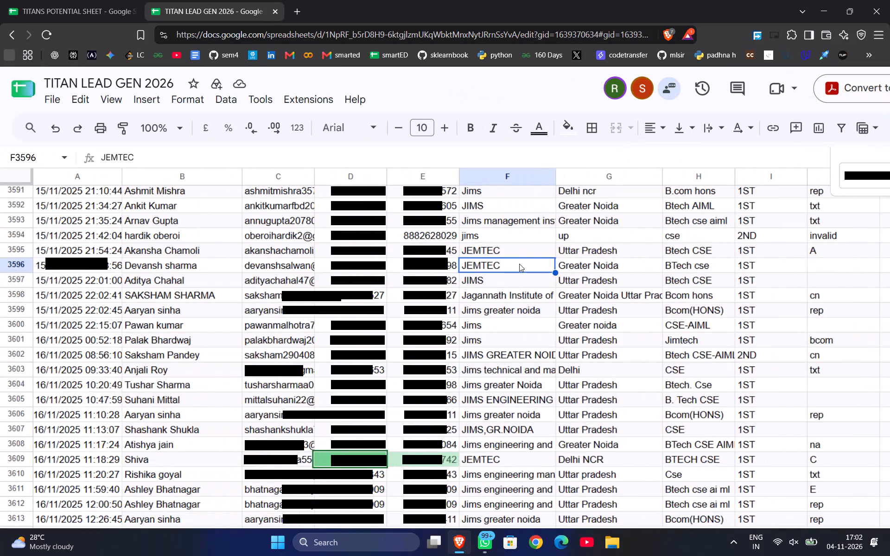
scroll(519, 264, left, 5)
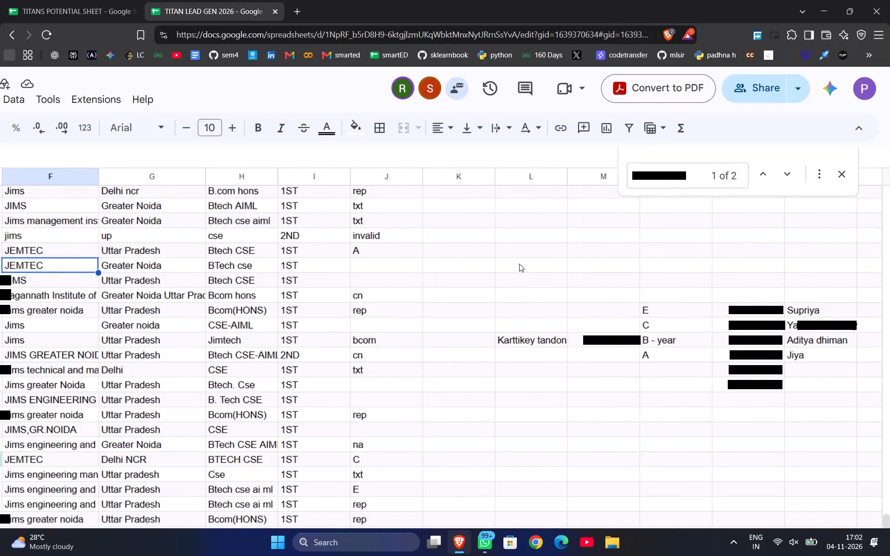
click(519, 264)
scroll(519, 264, right, 4)
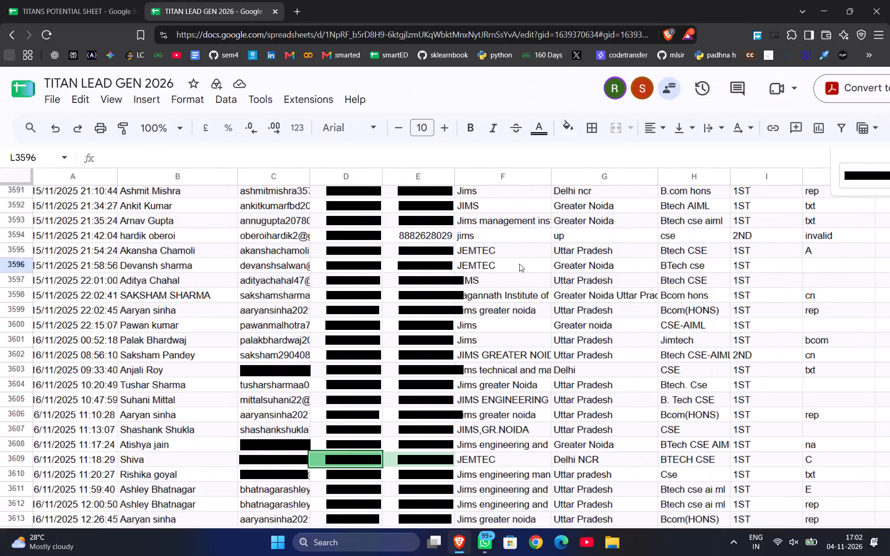
scroll(519, 264, left, 3)
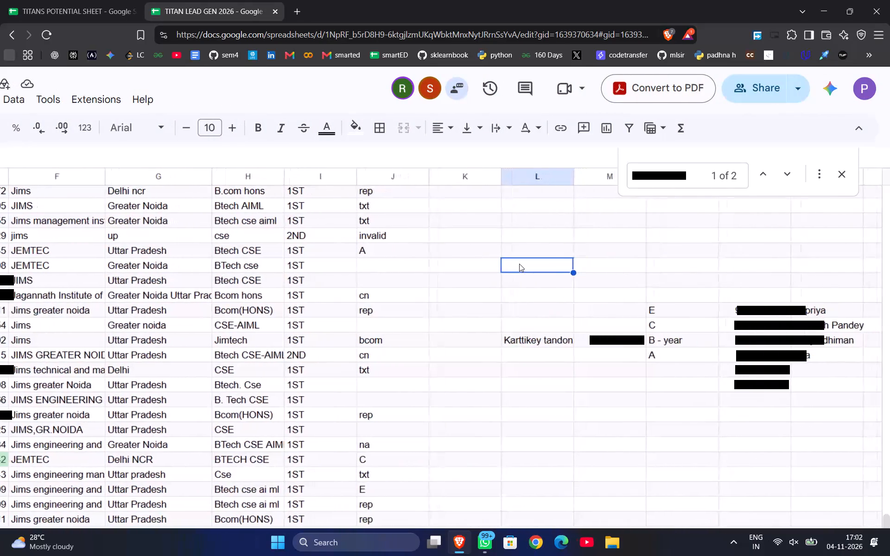
scroll(511, 264, left, 2)
click(734, 374)
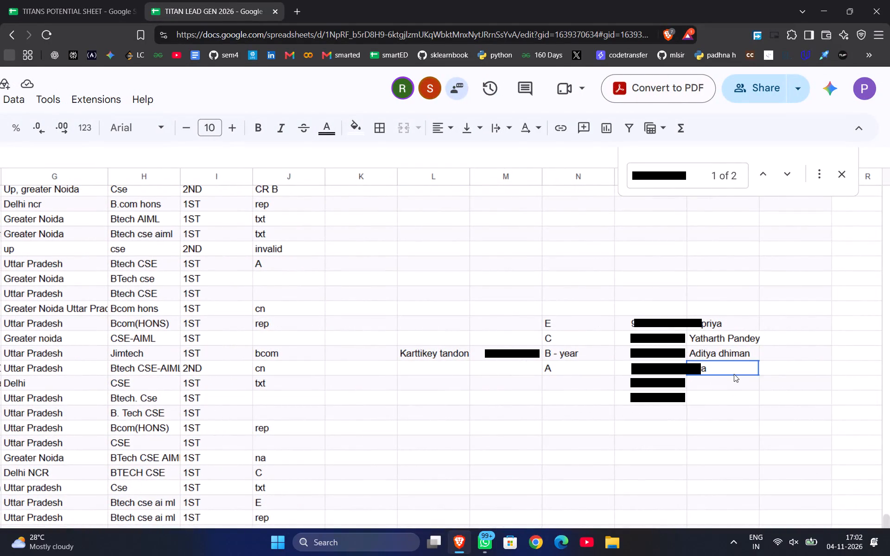
scroll(734, 374, right, 3)
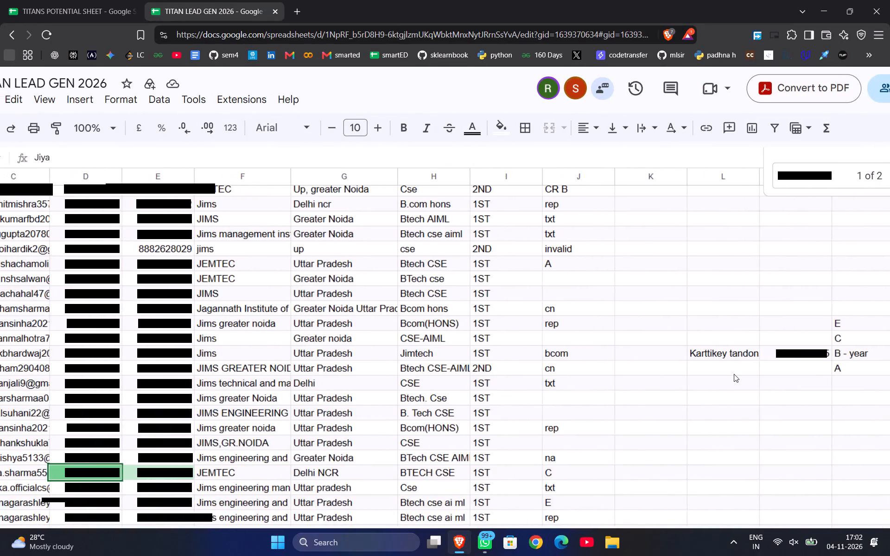
scroll(734, 374, right, 3)
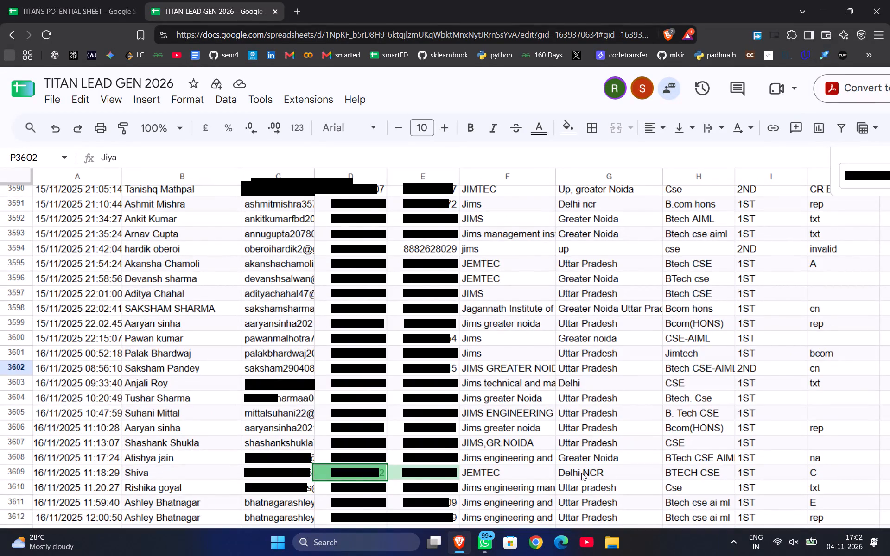
scroll(579, 398, left, 4)
scroll(519, 390, right, 4)
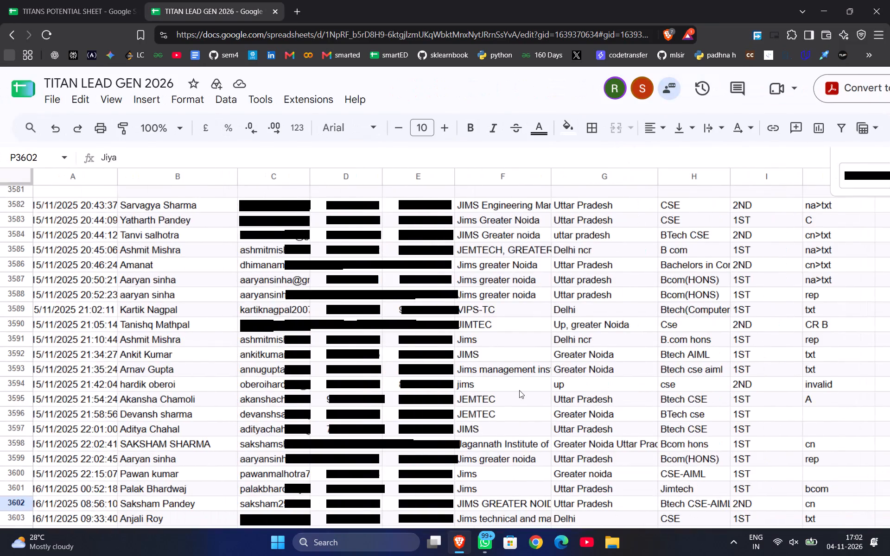
Open the contact number in cell D3596 of the Greater Noida JEMTEC BTech CSE lead's row.
triple_click(346, 412)
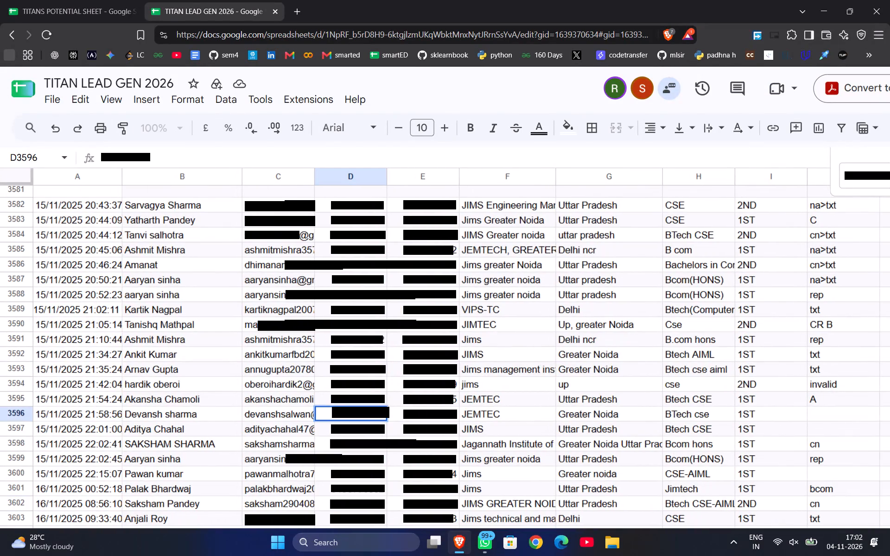
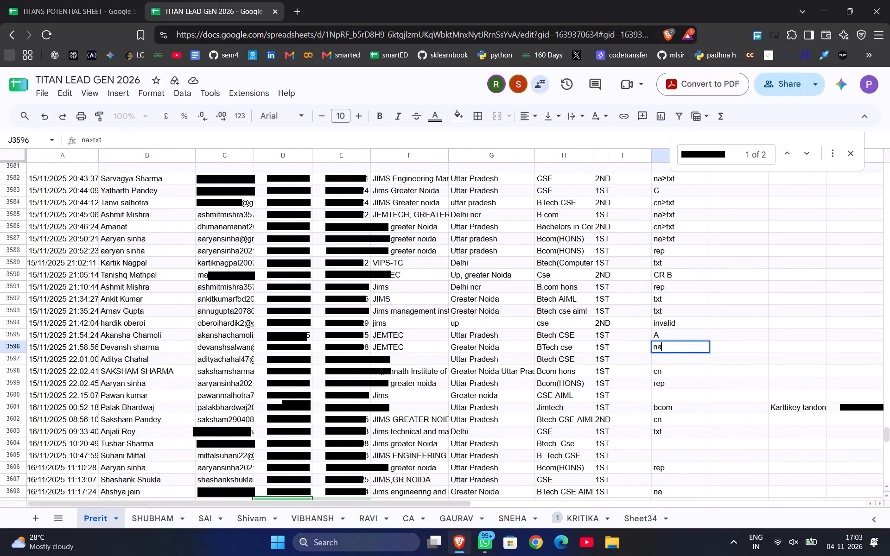
Enter status A in cell J3596 for the Greater Noida JEMTEC BTech CSE lead.
key(BackSpace)
key(BackSpace)
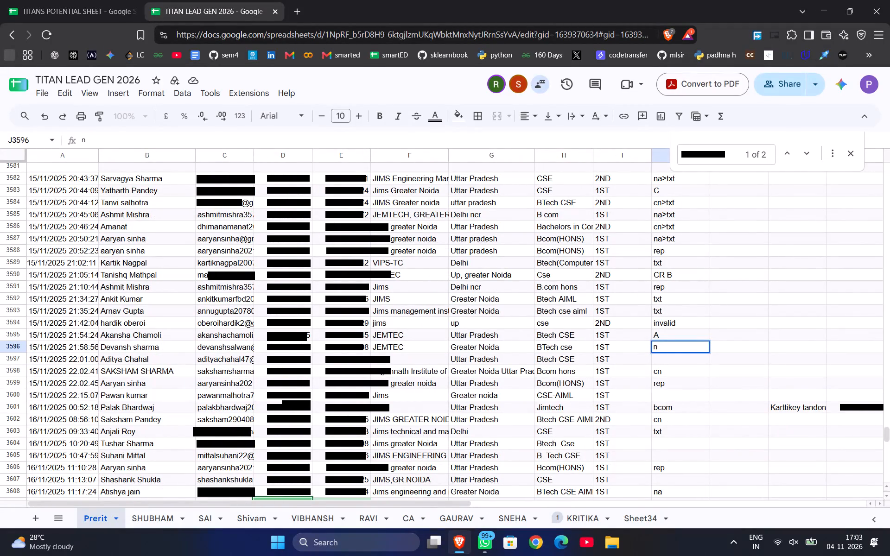
key(BackSpace)
key(shift+a)
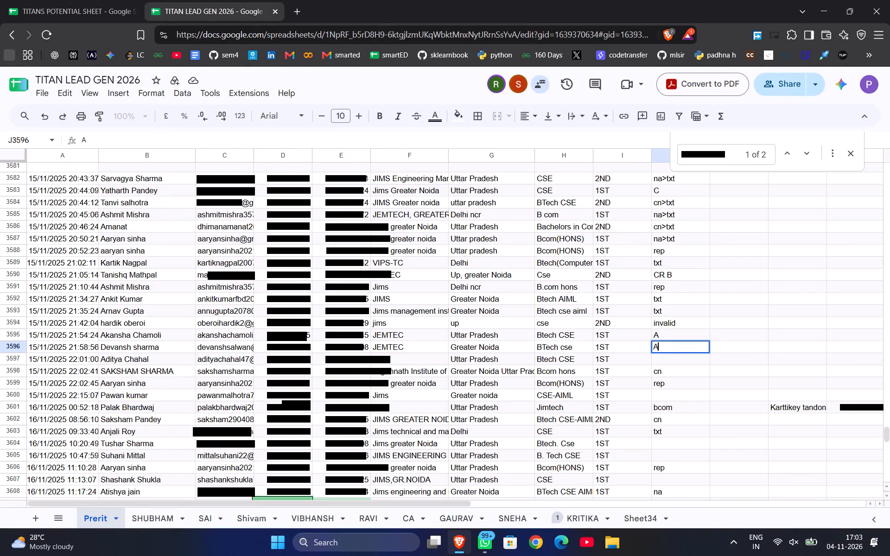
key(Return)
Check the edit history of the status in cell J3595 for the Uttar Pradesh JEMTEC lead.
key(Up)
key(Up)
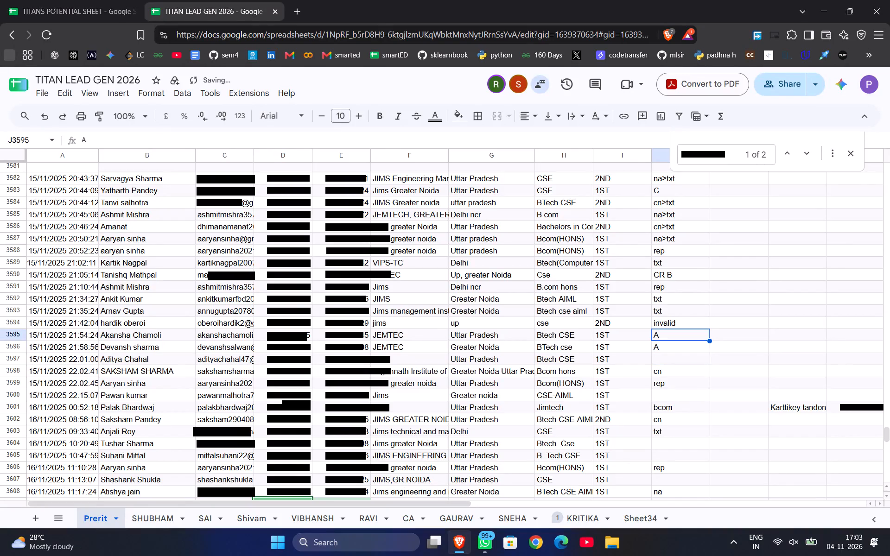
right_click(667, 333)
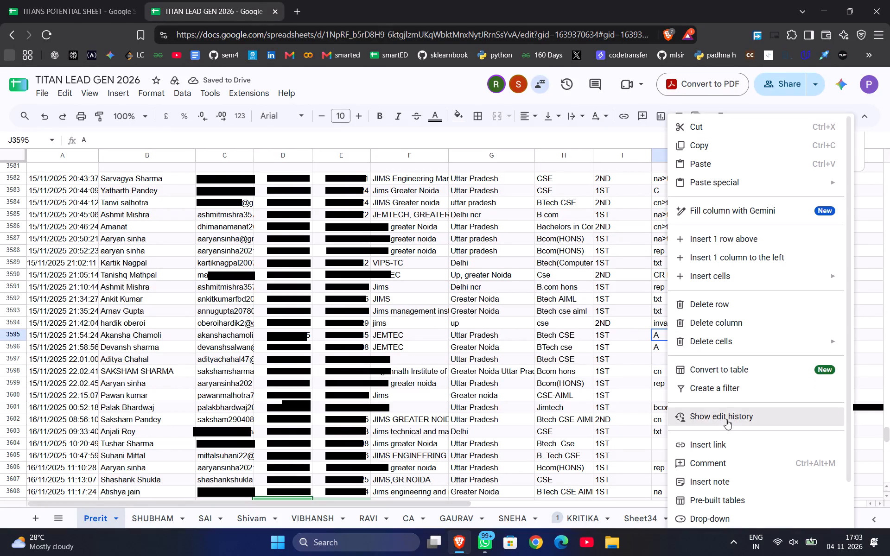
click(723, 424)
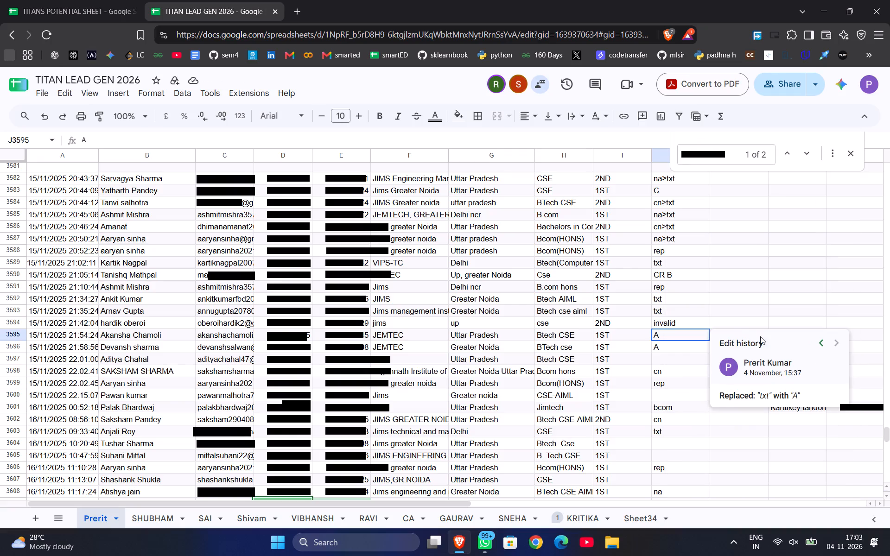
click(693, 336)
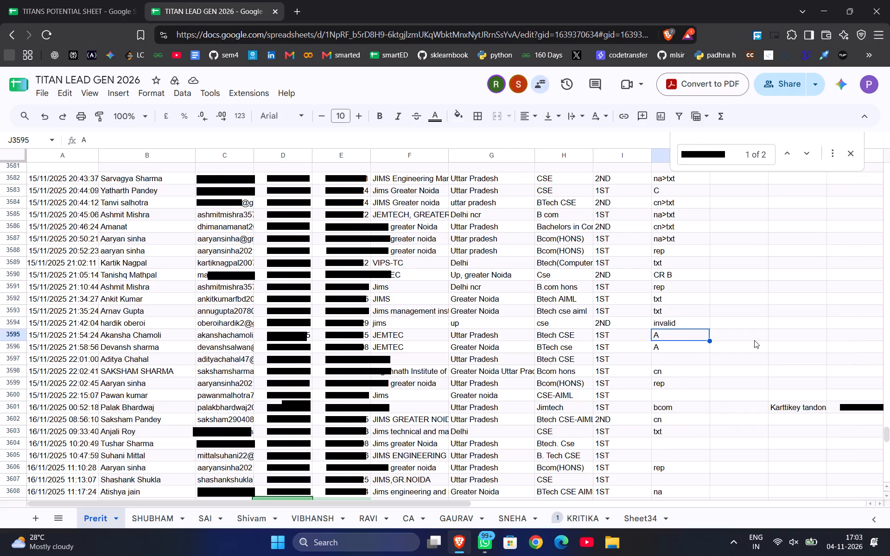
click(754, 340)
Open cell D3595 and select the contact number of the Uttar Pradesh JEMTEC Btech CSE lead.
click(297, 340)
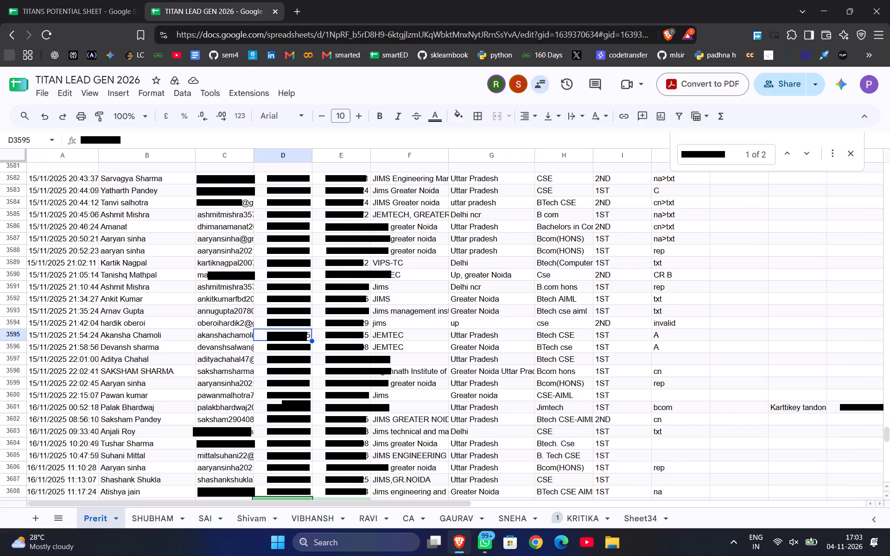
click(297, 340)
triple_click(287, 334)
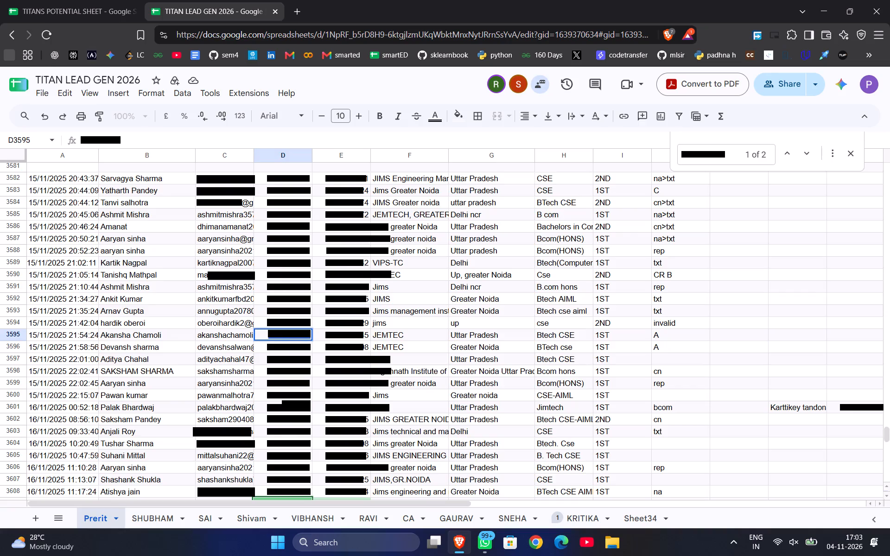